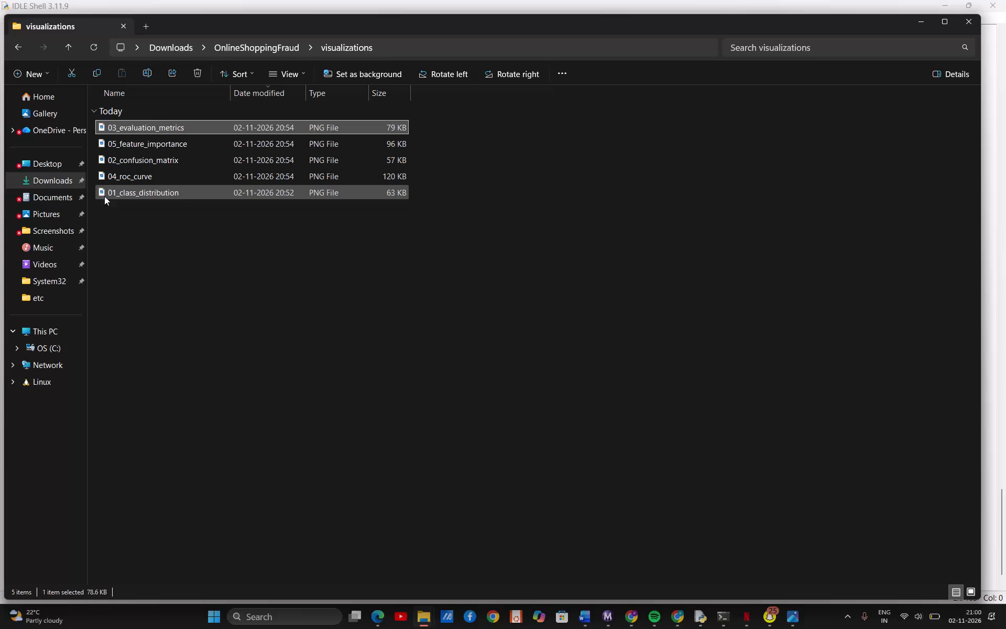
# Open the 01_class_distribution image from the visualizations folder and capture a screen snip of its whole viewer window.
pyautogui.doubleClick(128, 195)
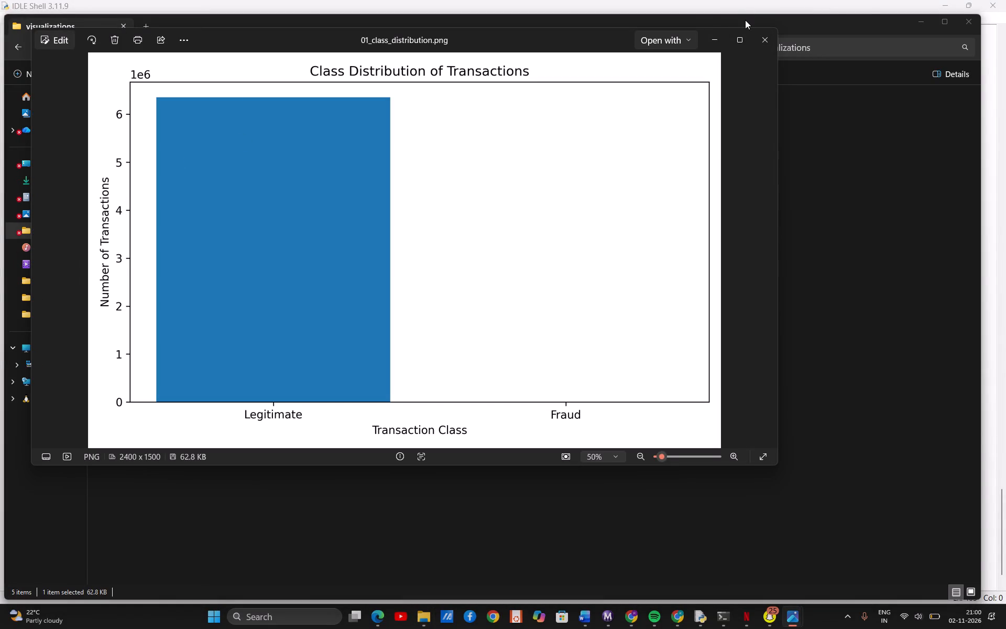
pyautogui.press('Print')
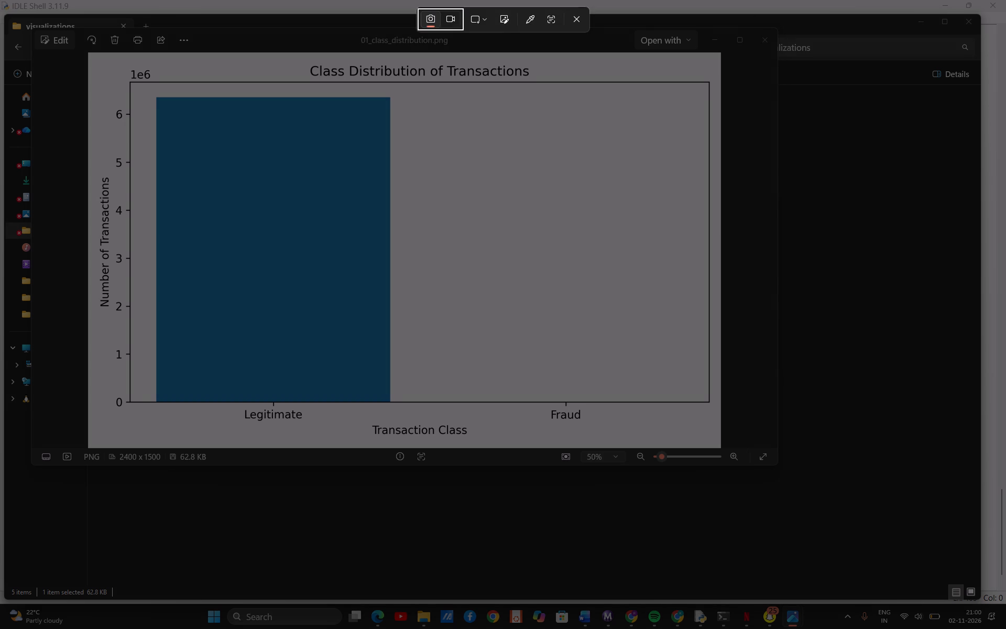
pyautogui.moveTo(33, 28); pyautogui.dragTo(412, 327)
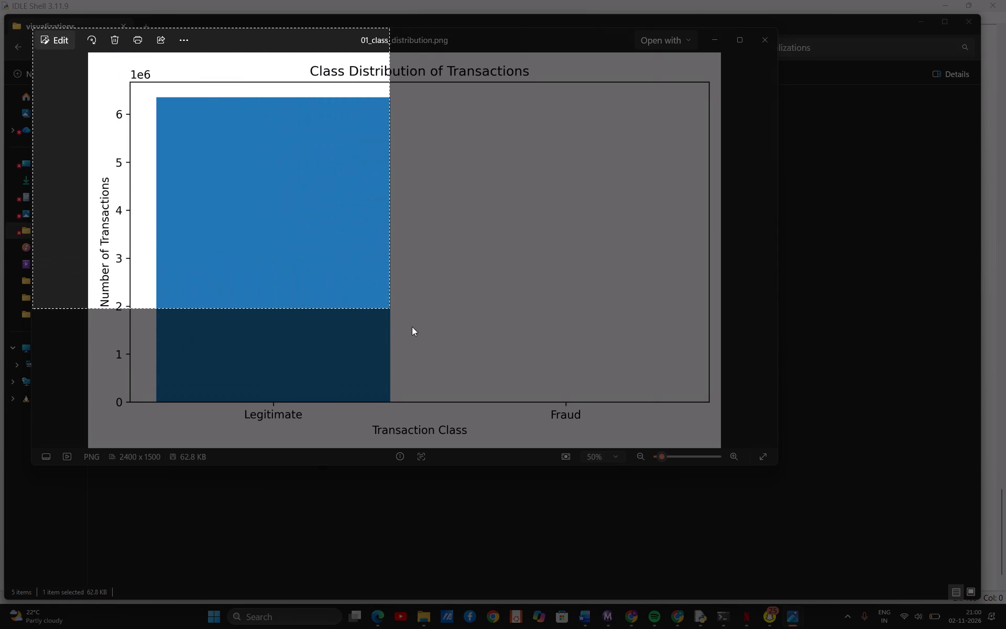
pyautogui.moveTo(412, 327); pyautogui.dragTo(781, 466)
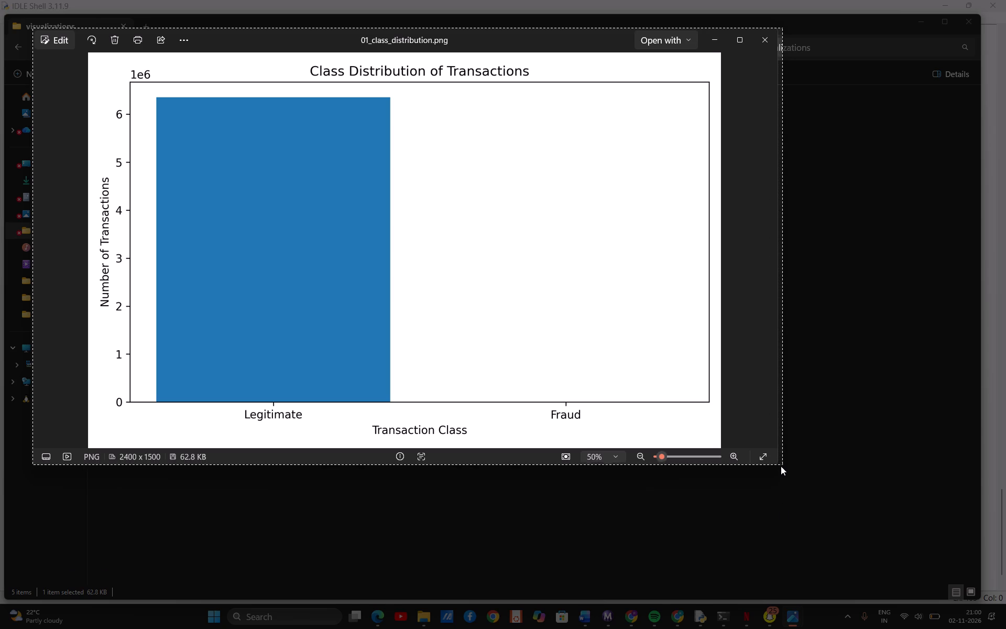
pyautogui.moveTo(781, 466); pyautogui.dragTo(777, 467)
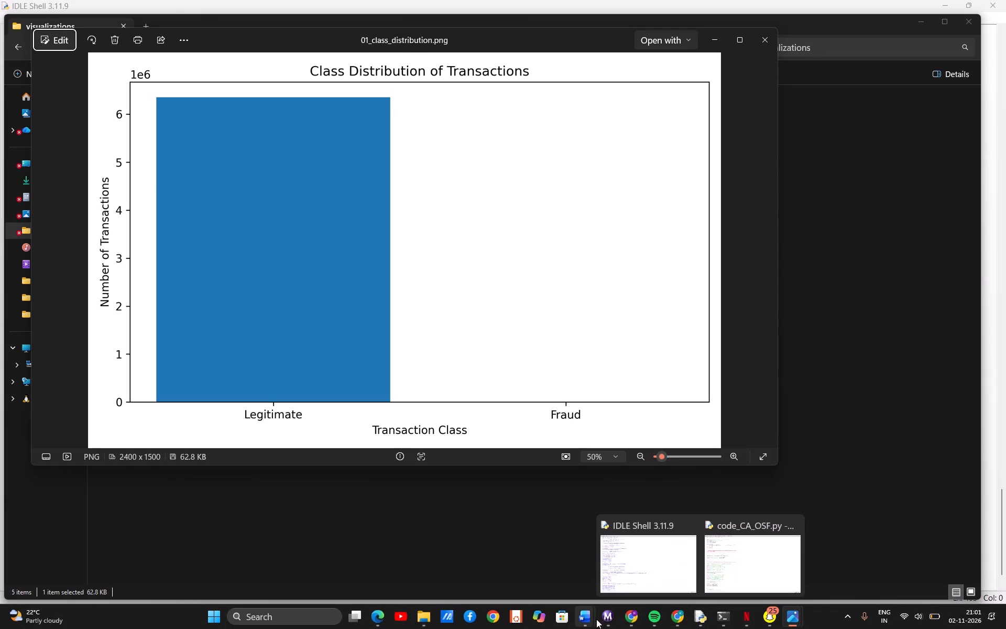
# Switch to the Word report and paste the class distribution snip on the blank page before section 9, Implementation Details.
pyautogui.click(566, 569)
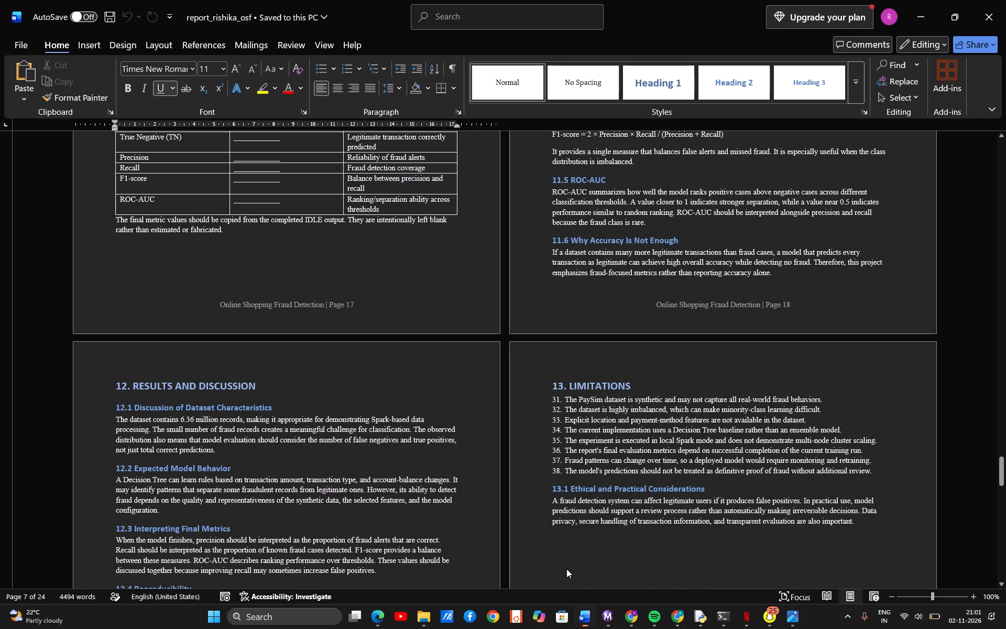
pyautogui.scroll(13, 685, 356)
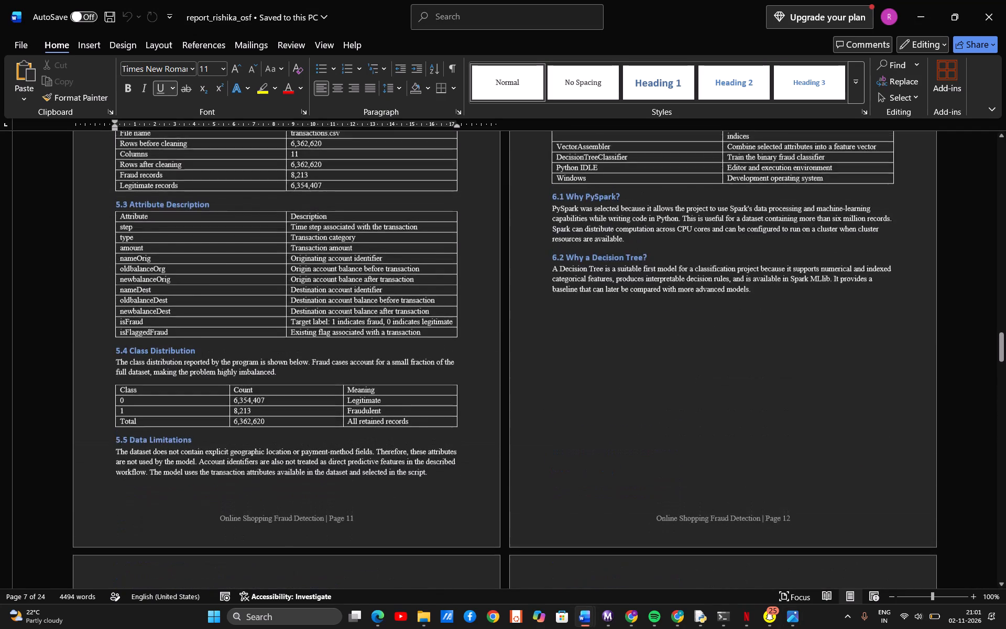
pyautogui.scroll(-7, 685, 356)
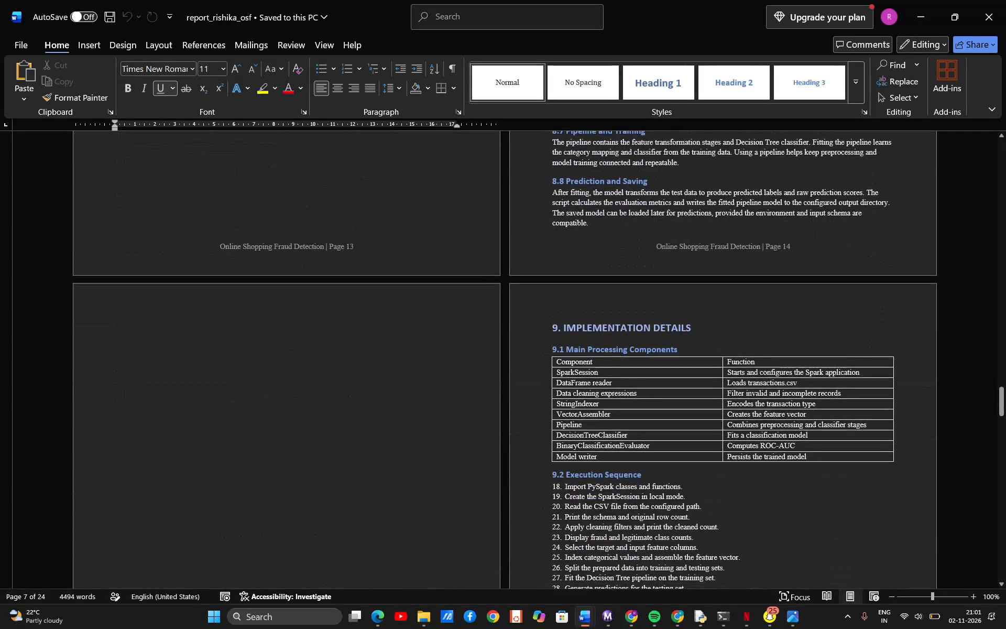
pyautogui.click(173, 350)
pyautogui.hotkey('ctrl', 'v')
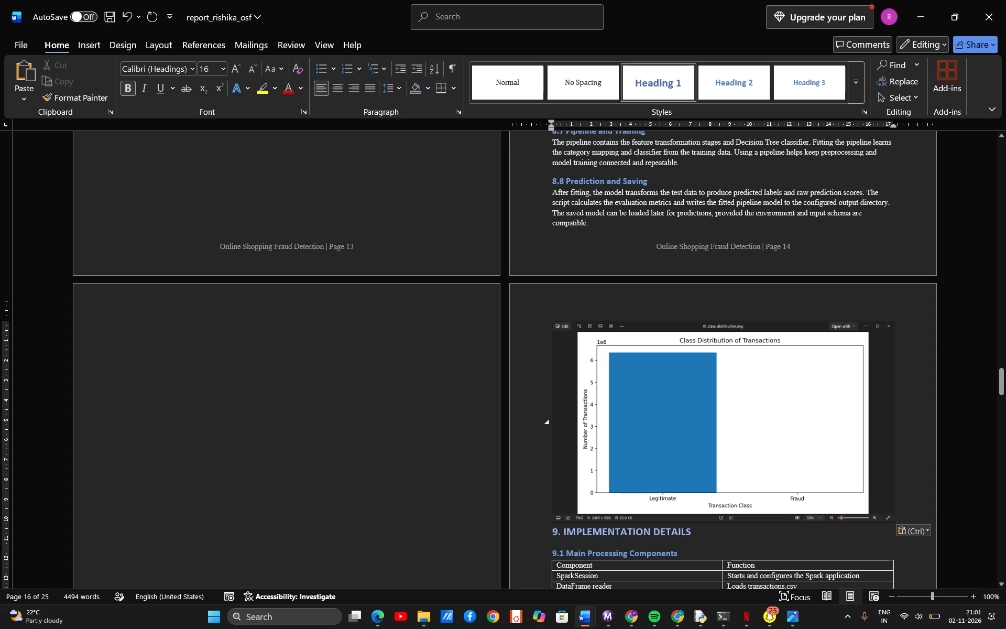
pyautogui.scroll(-1, 676, 501)
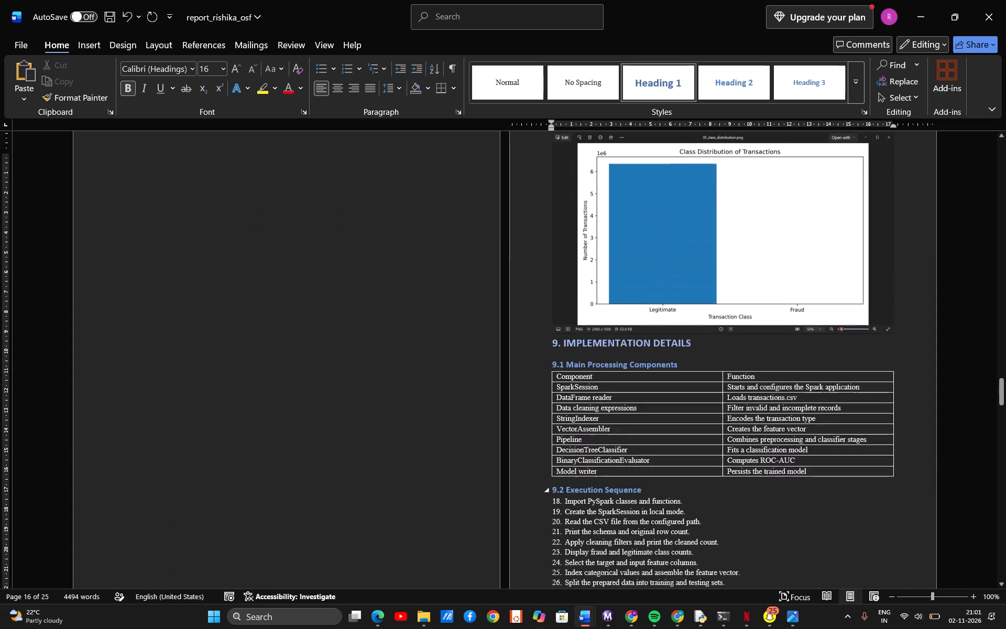
pyautogui.scroll(-2, 676, 501)
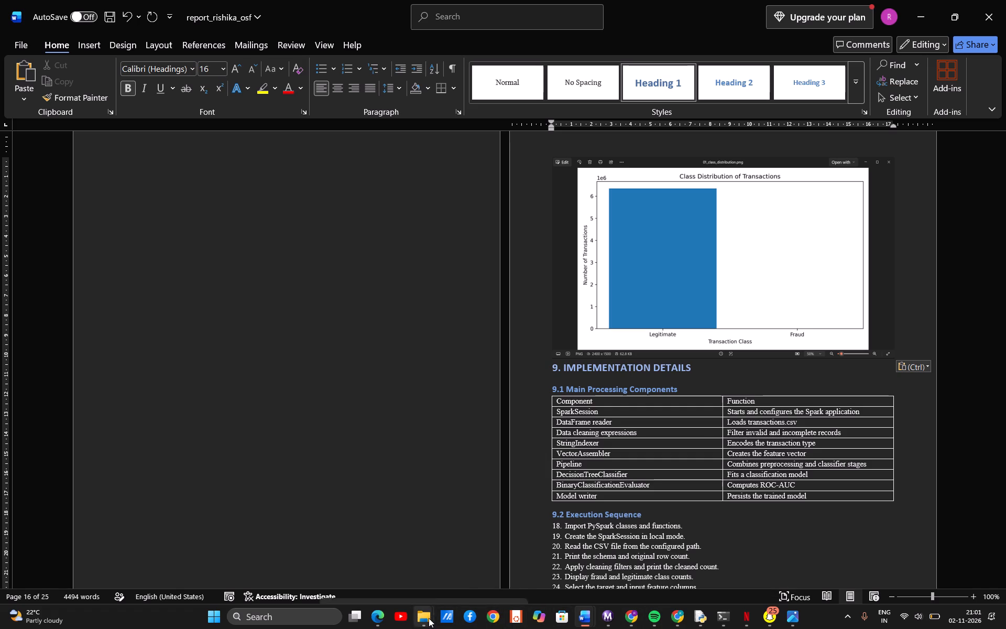
# Open 02_confusion_matrix from the visualizations folder in File Explorer and capture a screen snip of the full confusion matrix chart.
pyautogui.click(414, 564)
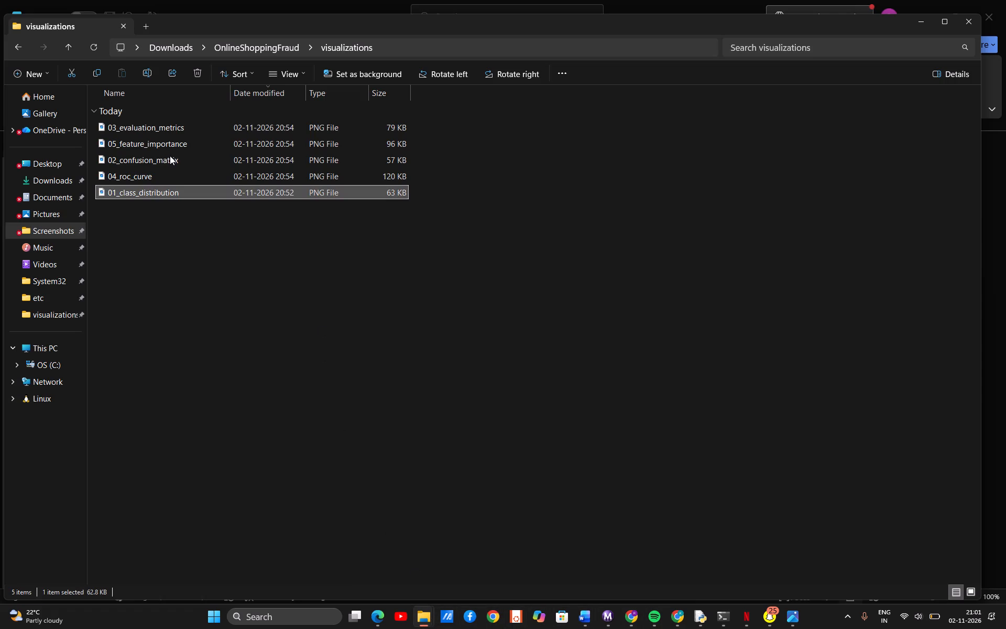
pyautogui.doubleClick(170, 156)
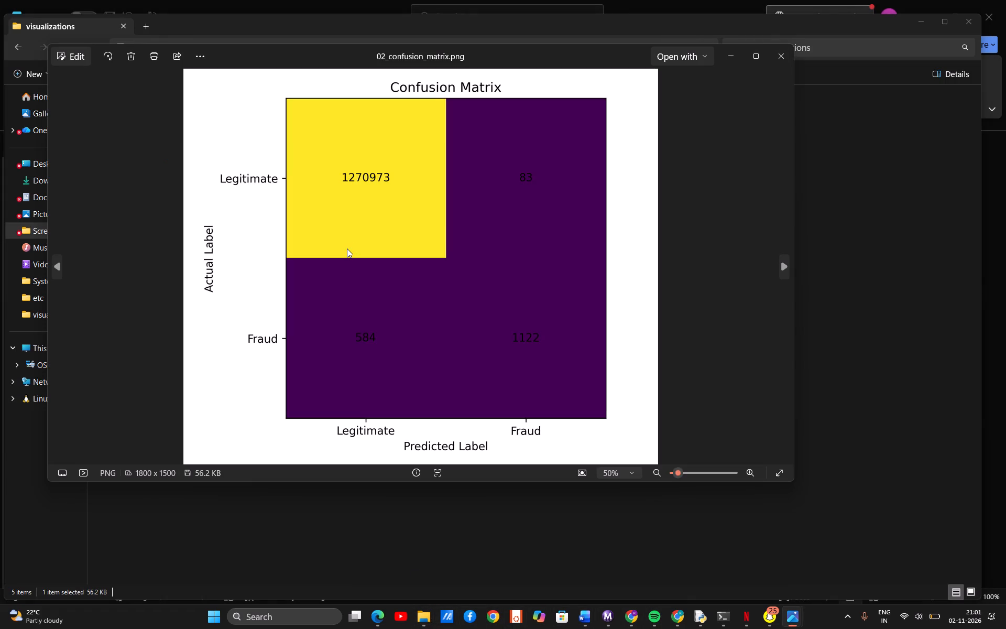
pyautogui.press('Print')
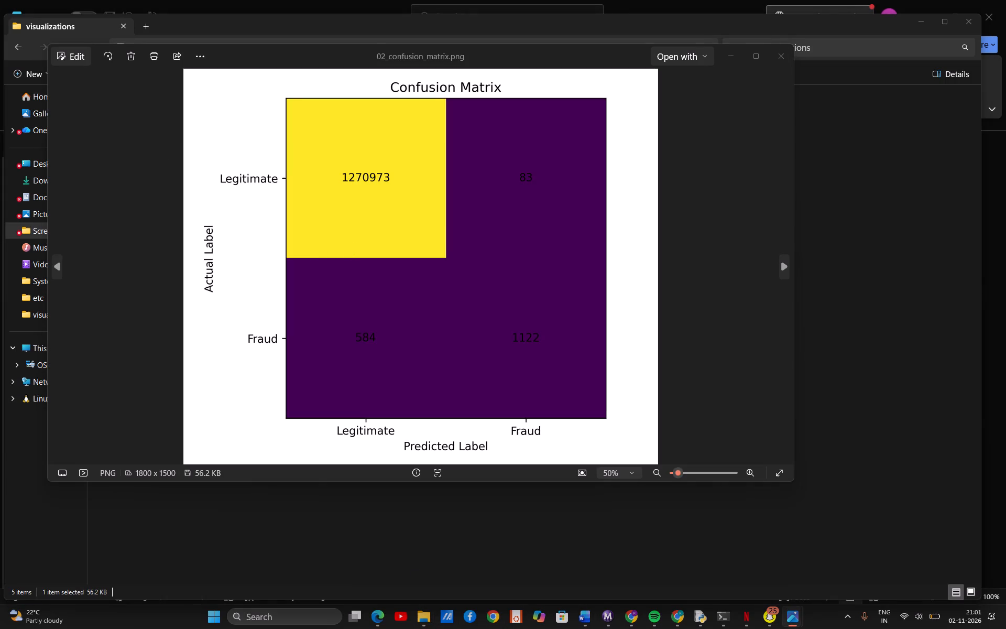
pyautogui.moveTo(47, 46); pyautogui.dragTo(187, 250)
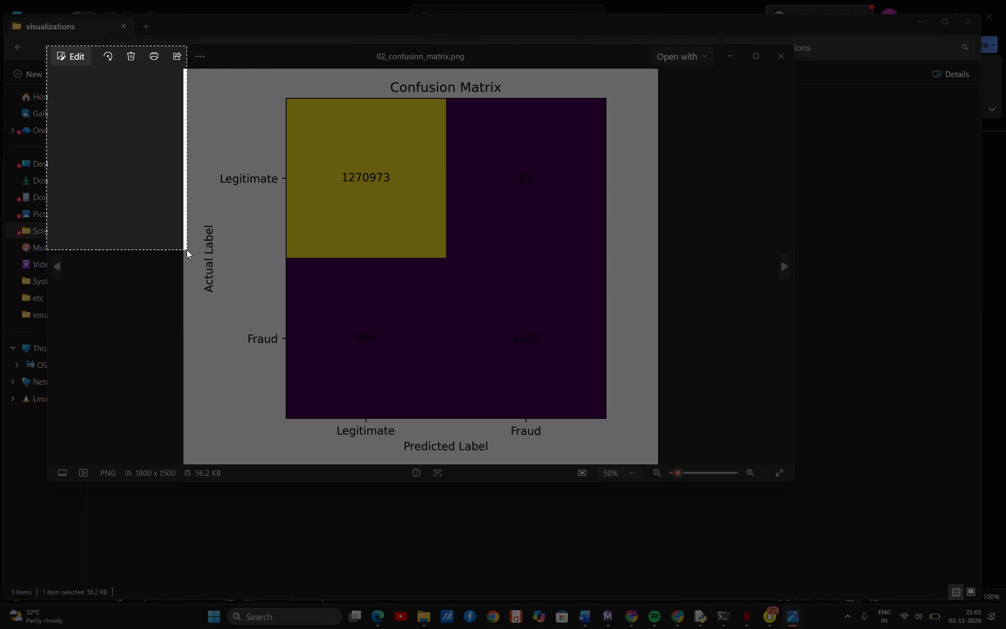
pyautogui.moveTo(187, 250); pyautogui.dragTo(742, 489)
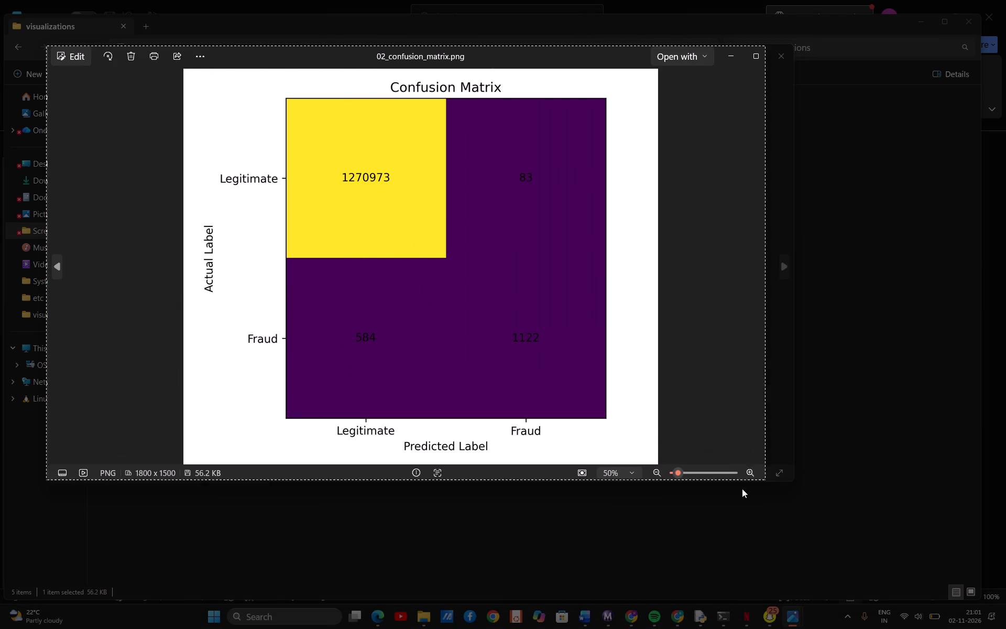
pyautogui.moveTo(742, 489); pyautogui.dragTo(786, 462)
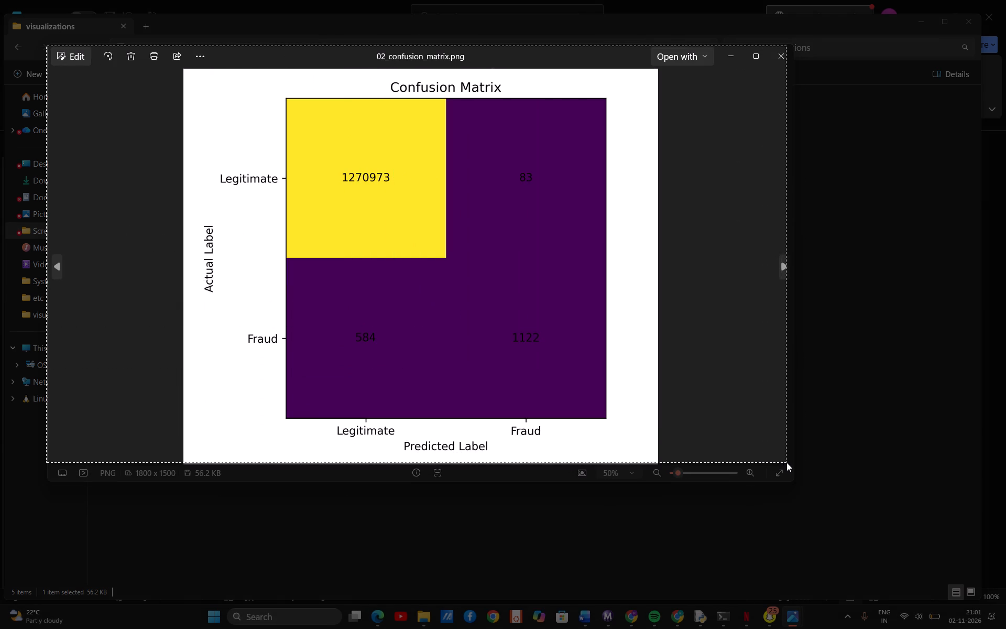
pyautogui.moveTo(786, 462); pyautogui.dragTo(792, 467)
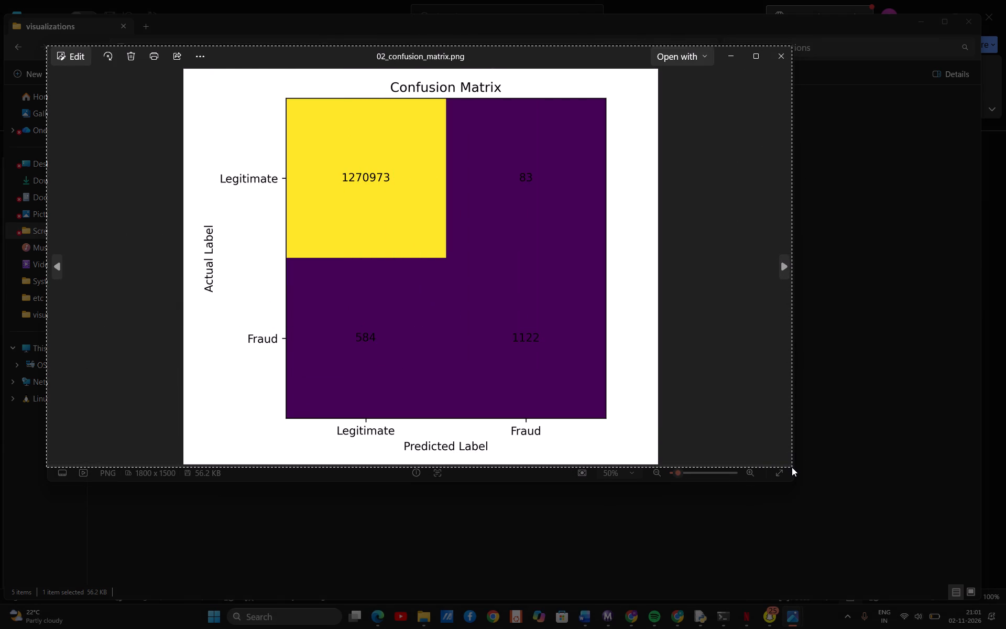
pyautogui.moveTo(792, 467); pyautogui.dragTo(814, 467)
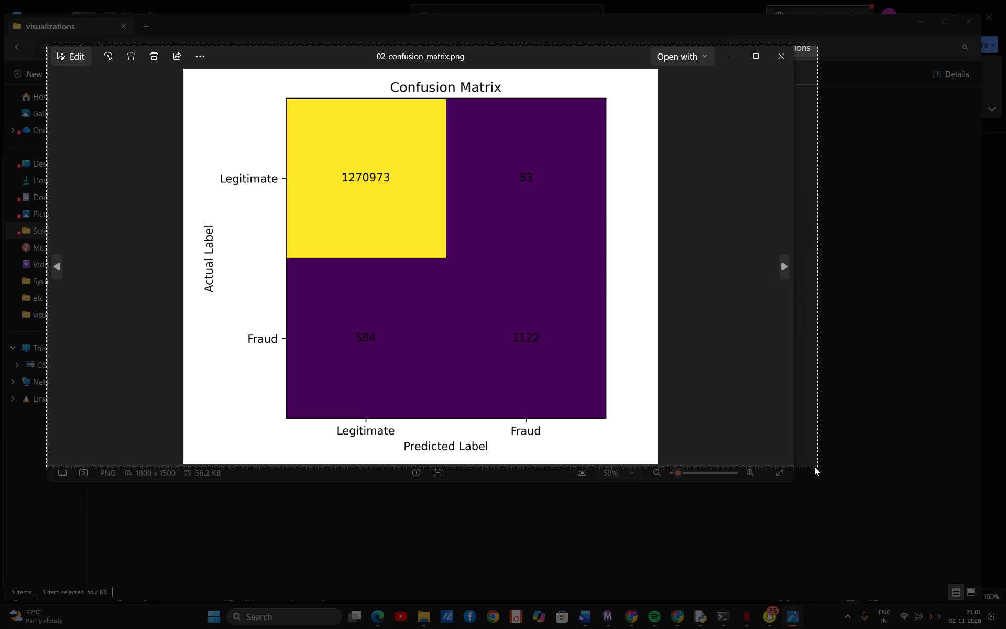
pyautogui.moveTo(814, 467); pyautogui.dragTo(793, 464)
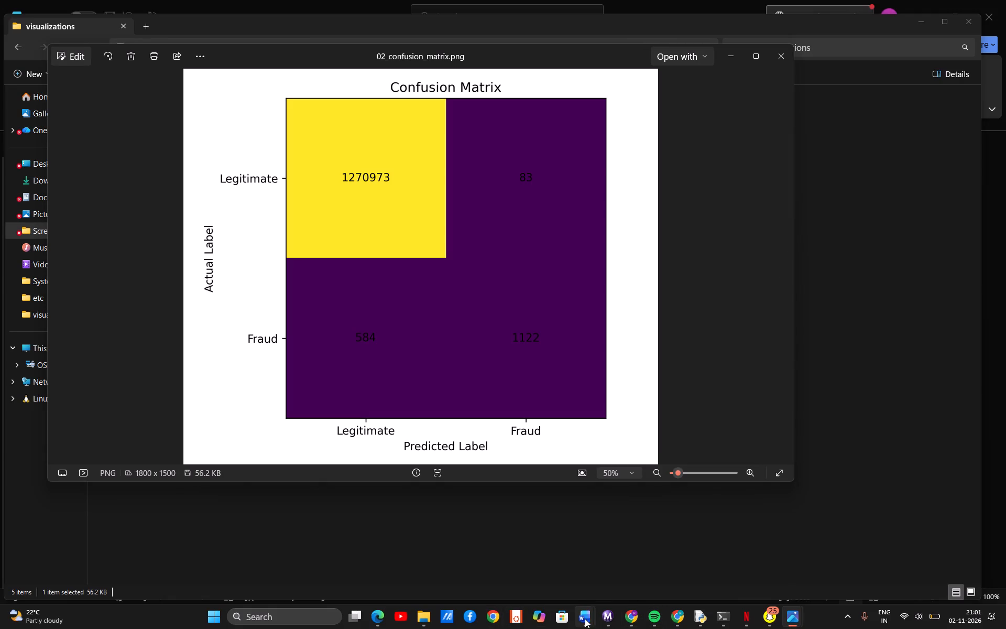
# Back in the Word report, paste the confusion matrix snip at the blank page, ahead of the class distribution picture.
pyautogui.click(558, 543)
pyautogui.scroll(1, 296, 309)
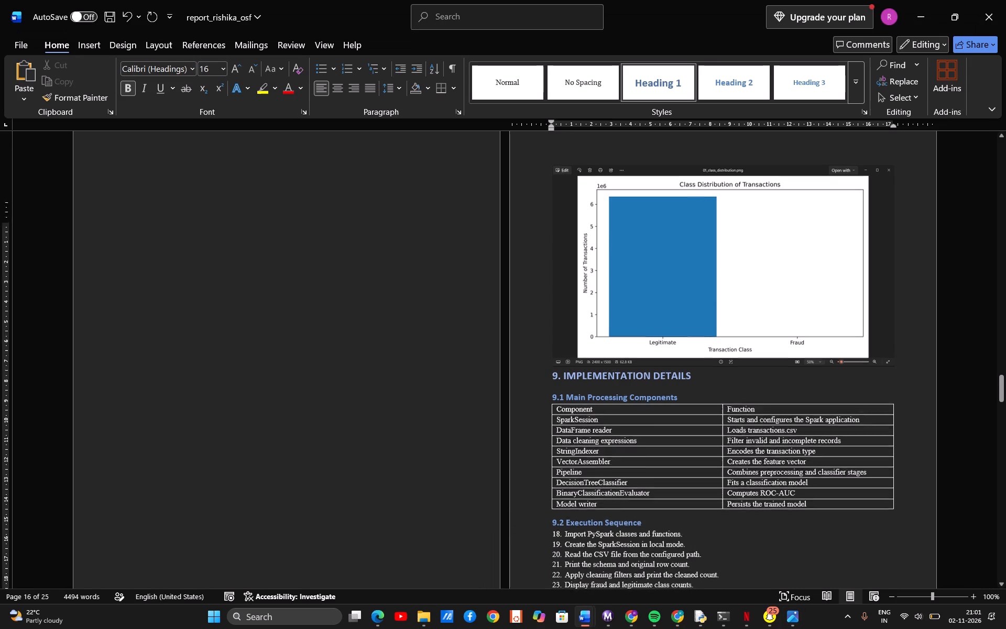
pyautogui.scroll(1, 296, 309)
pyautogui.click(196, 296)
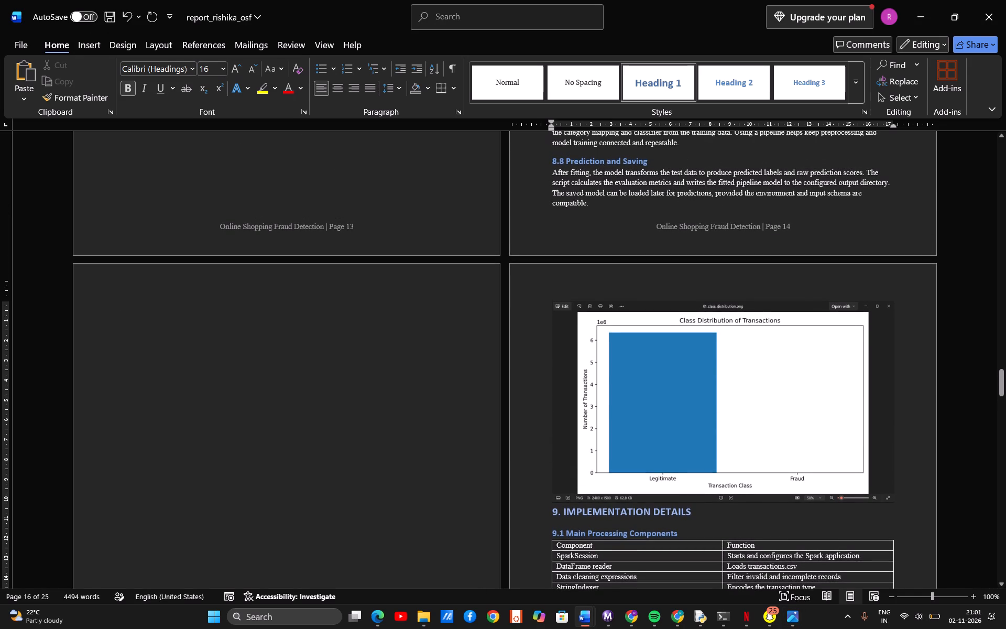
pyautogui.hotkey('ctrl', 'v')
pyautogui.scroll(-1, 308, 291)
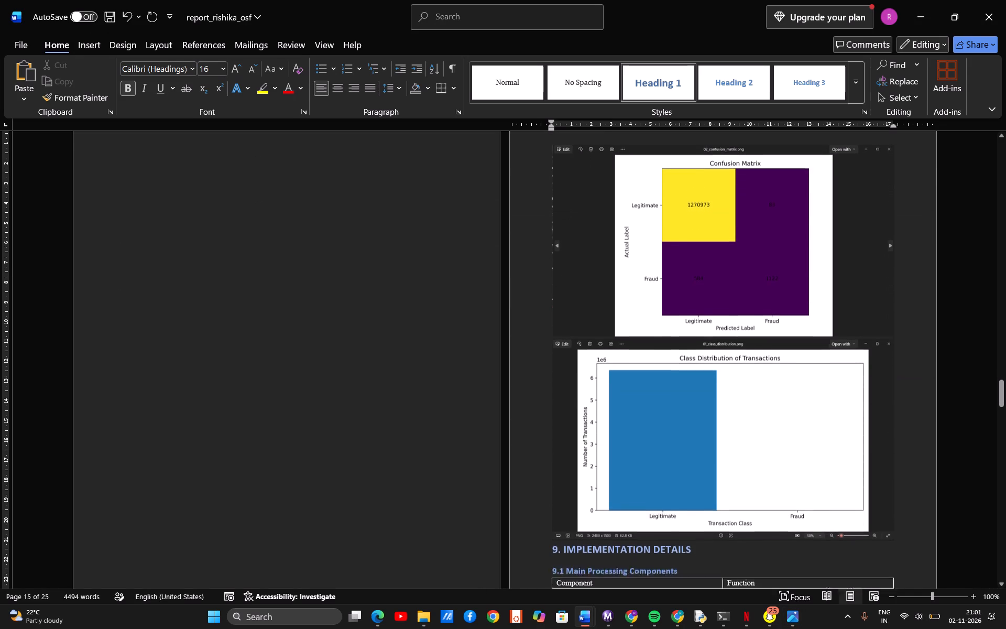
pyautogui.scroll(-3, 308, 291)
pyautogui.scroll(5, 308, 291)
pyautogui.scroll(-1, 308, 291)
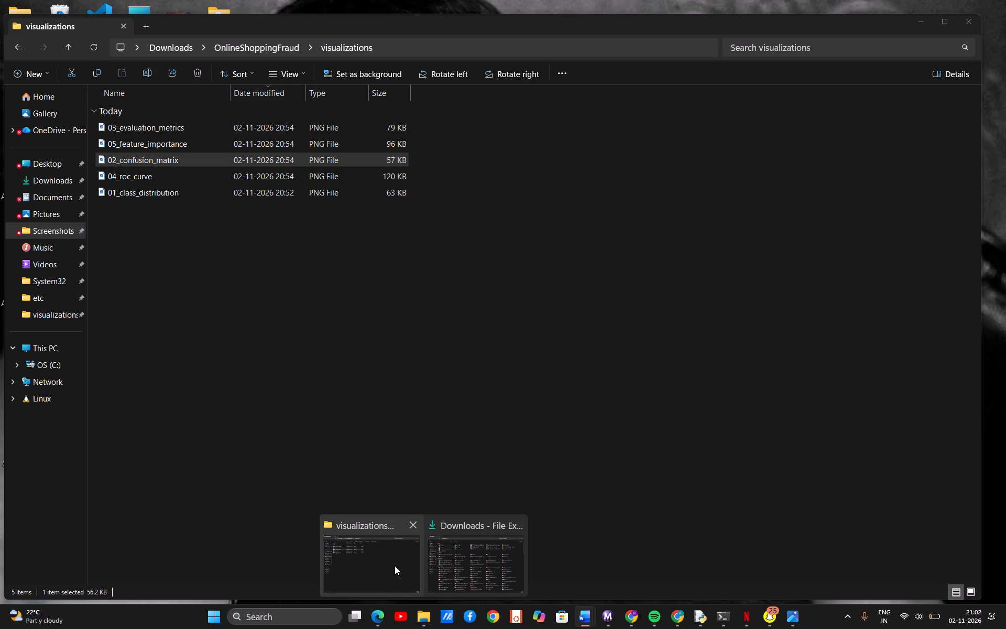
# Open 03_evaluation_metrics from the visualizations folder in File Explorer and capture a screen snip of the full evaluation metrics chart.
pyautogui.click(392, 564)
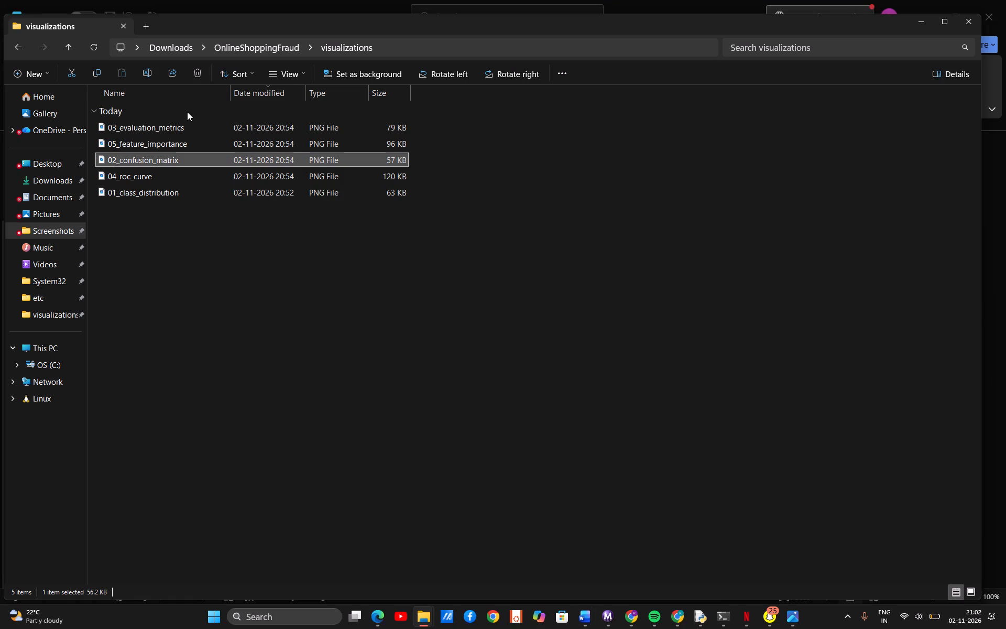
pyautogui.doubleClick(182, 123)
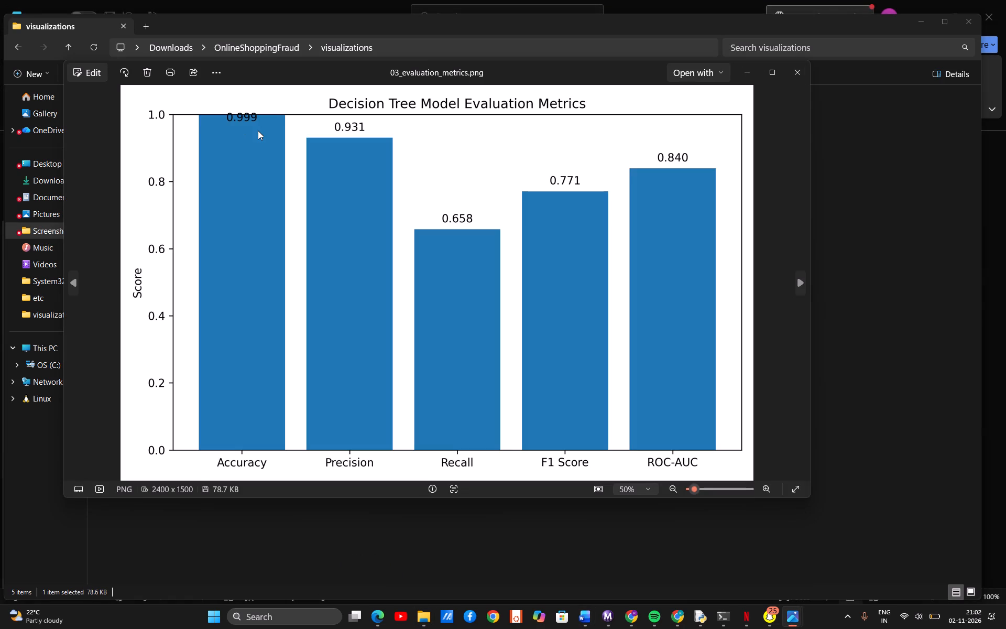
pyautogui.click(776, 75)
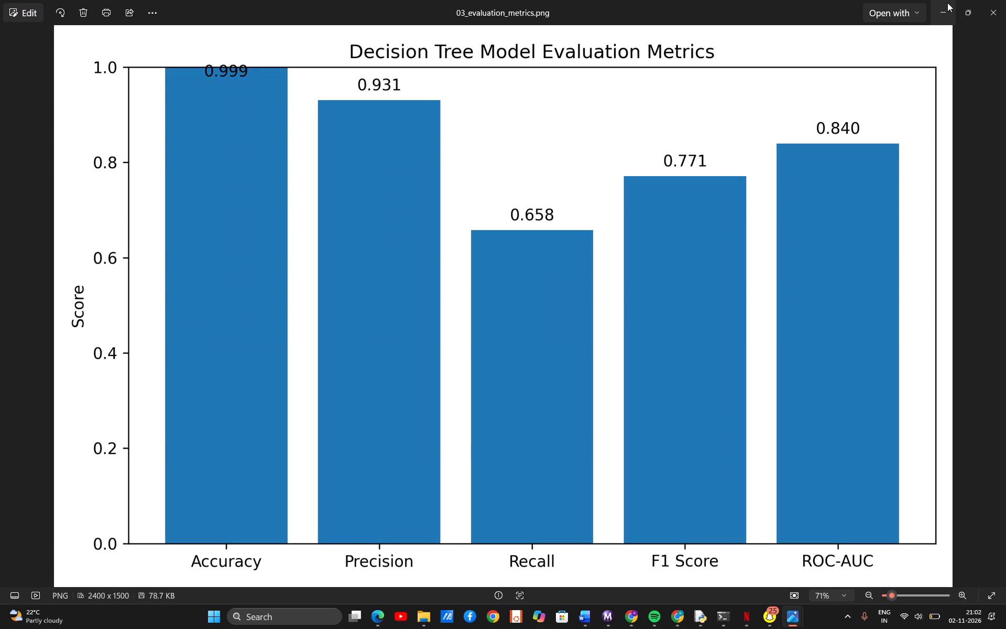
pyautogui.click(970, 9)
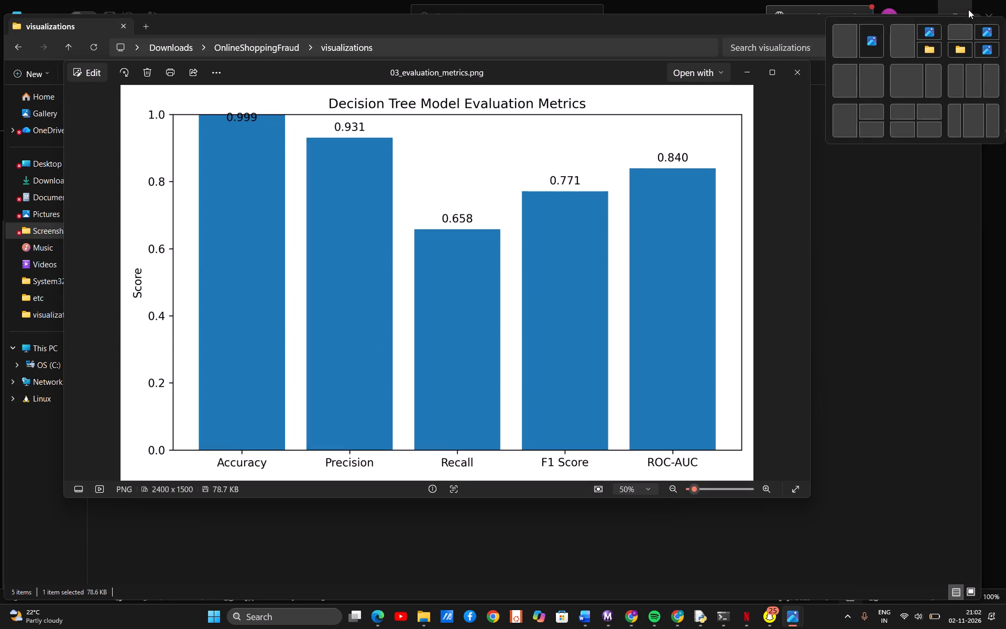
pyautogui.press('Print')
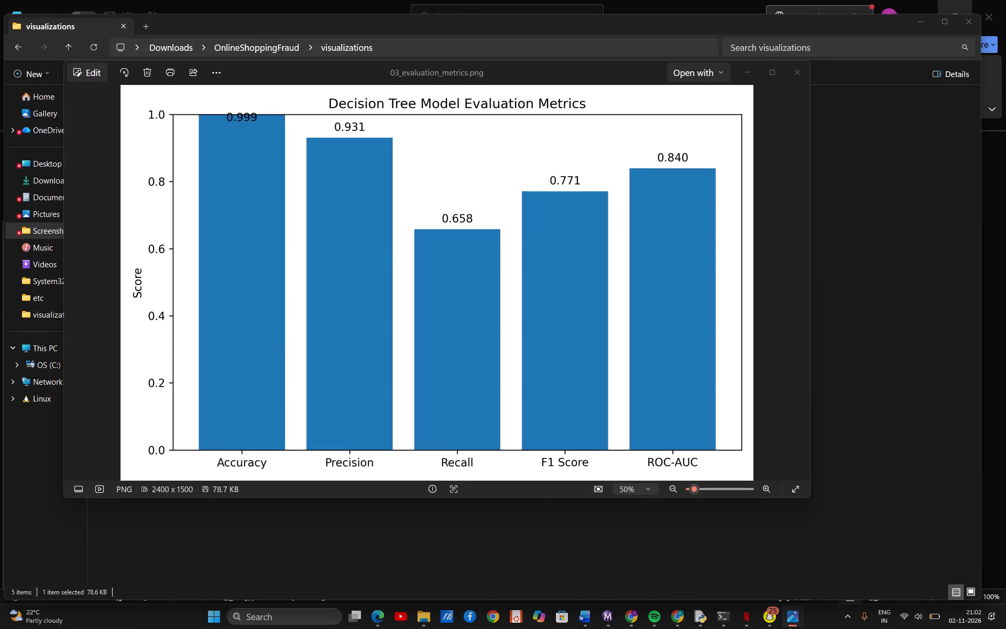
pyautogui.moveTo(117, 60); pyautogui.dragTo(336, 332)
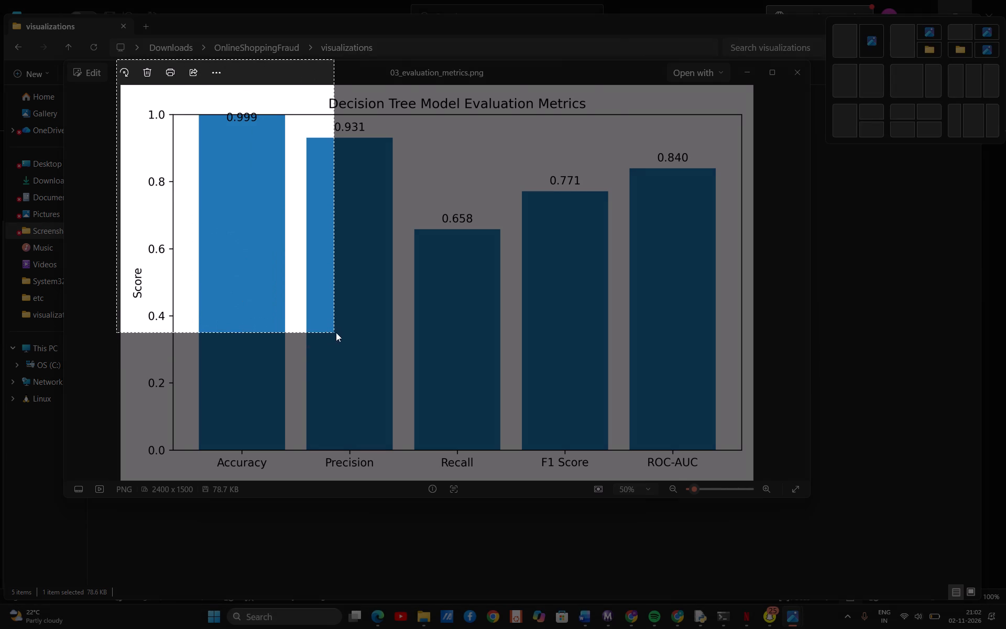
pyautogui.moveTo(336, 332); pyautogui.dragTo(786, 477)
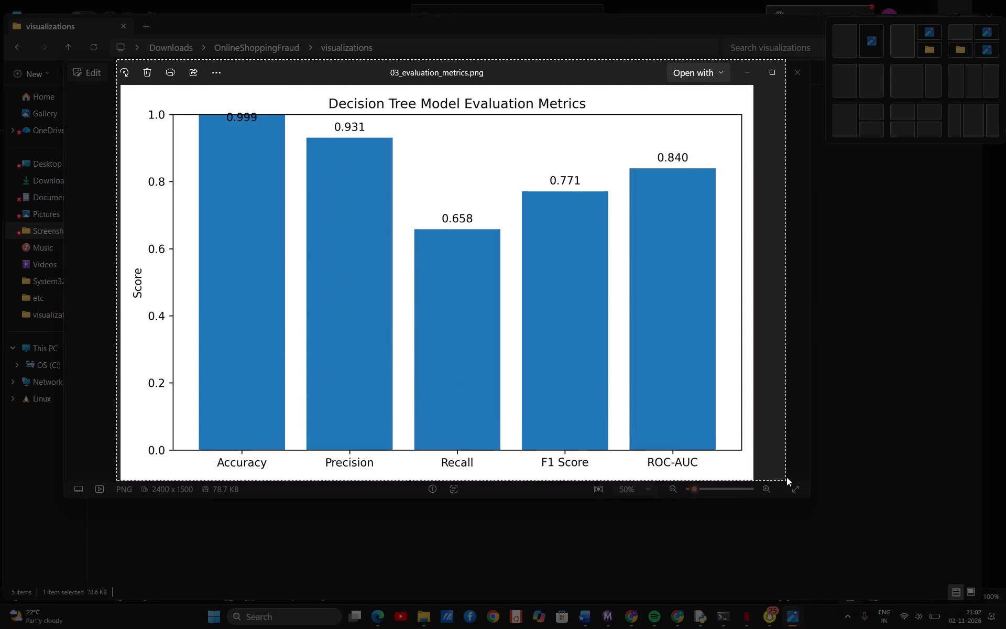
pyautogui.moveTo(786, 477); pyautogui.dragTo(808, 481)
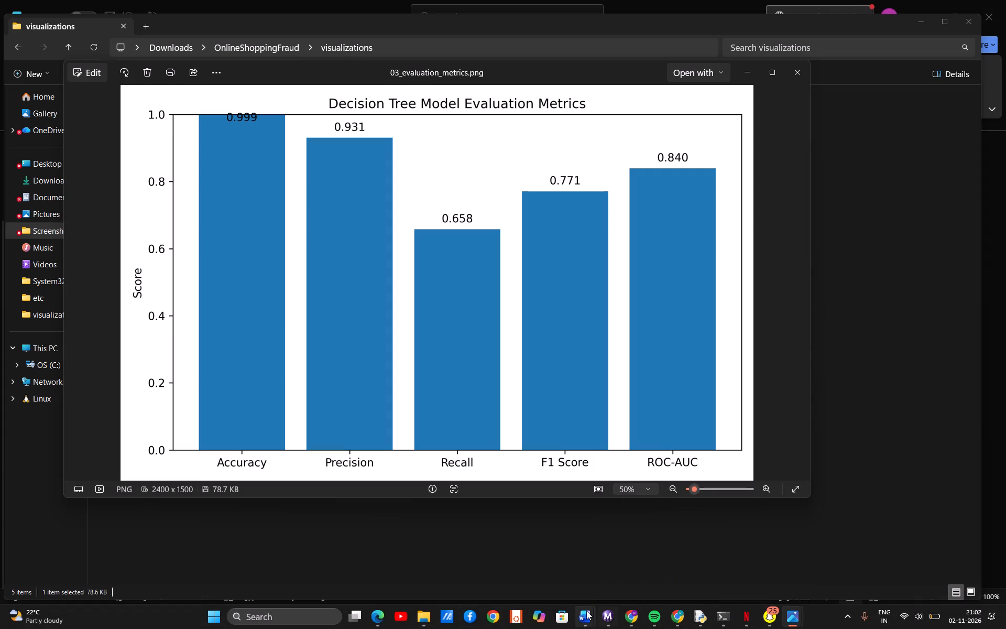
# Return to the Word report and paste the evaluation metrics snip at the blank page, ahead of the confusion matrix picture.
pyautogui.click(549, 564)
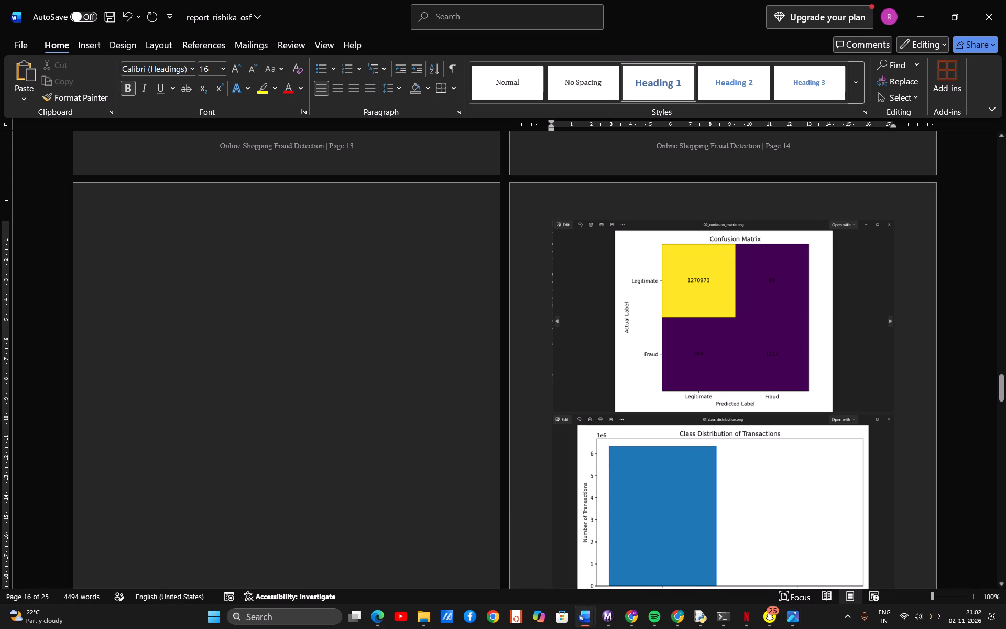
pyautogui.click(156, 249)
pyautogui.hotkey('ctrl', 'v')
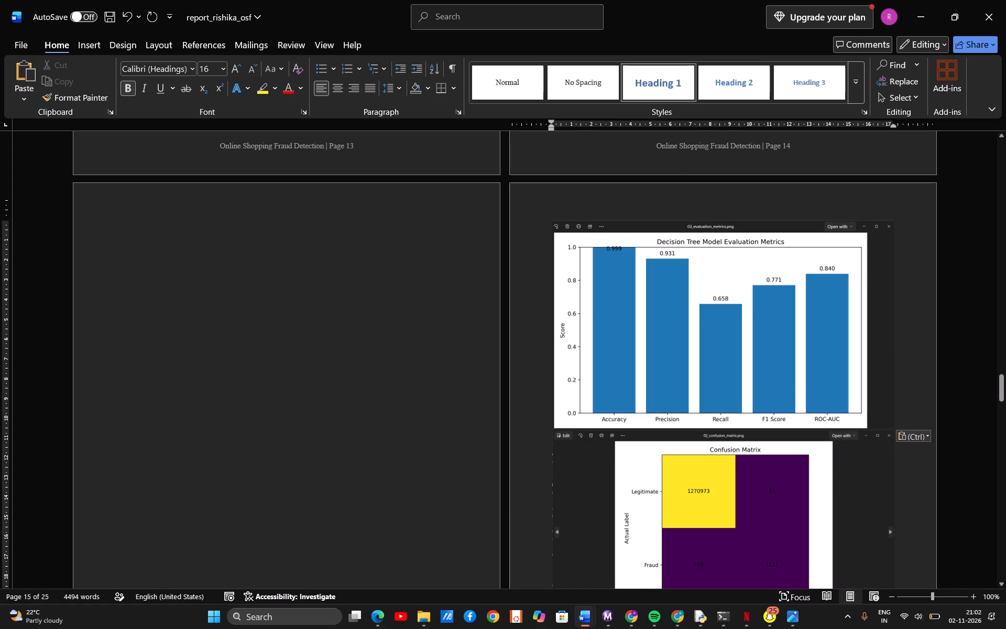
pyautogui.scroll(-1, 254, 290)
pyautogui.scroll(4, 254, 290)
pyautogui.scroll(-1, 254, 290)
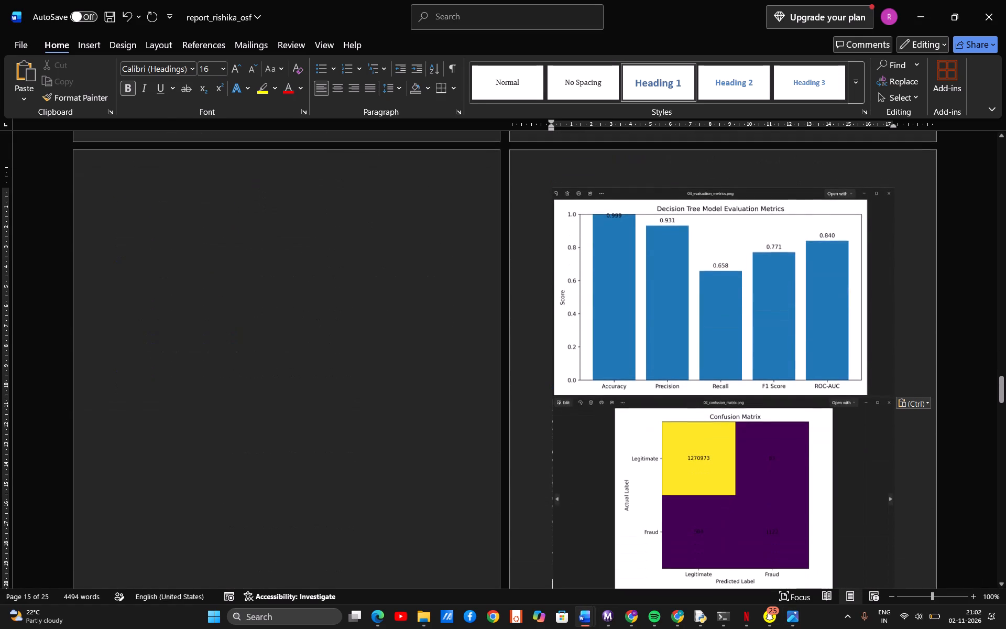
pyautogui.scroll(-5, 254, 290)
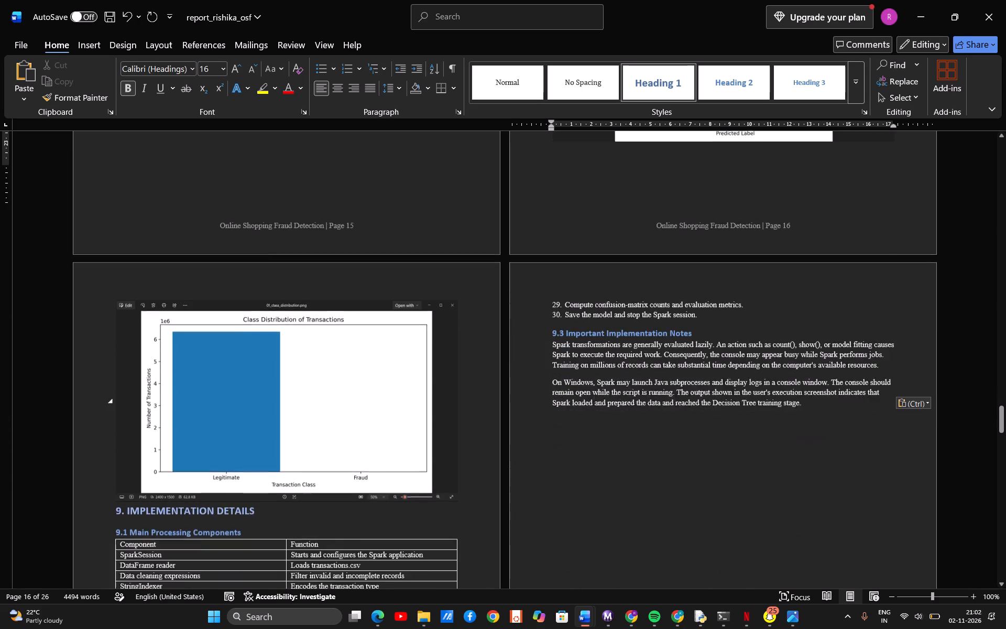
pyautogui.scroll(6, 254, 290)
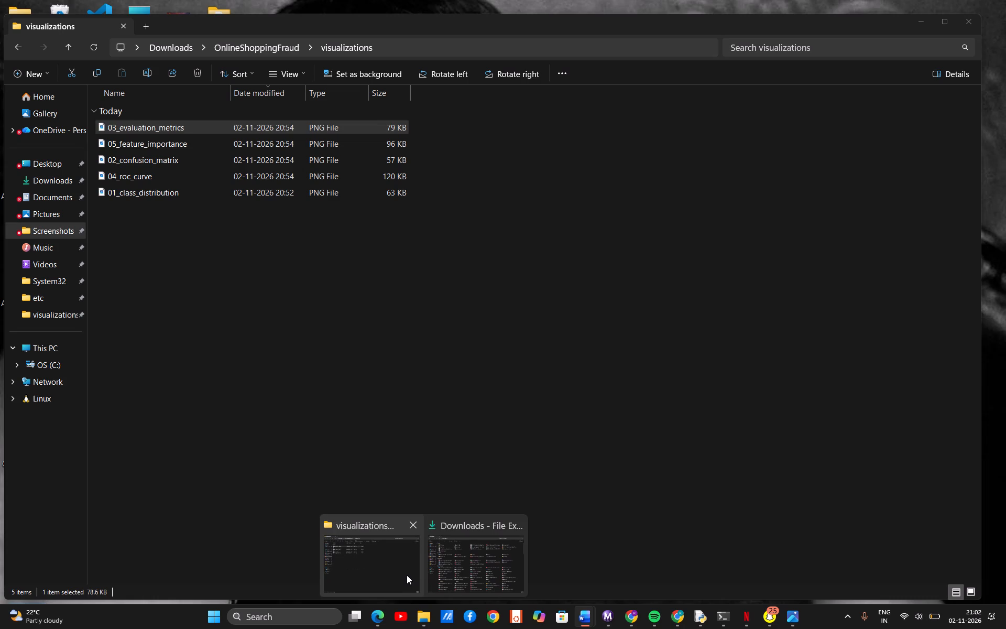
# Open 04_roc_curve from the visualizations folder in File Explorer and capture a screen snip of the full ROC curve chart.
pyautogui.click(404, 573)
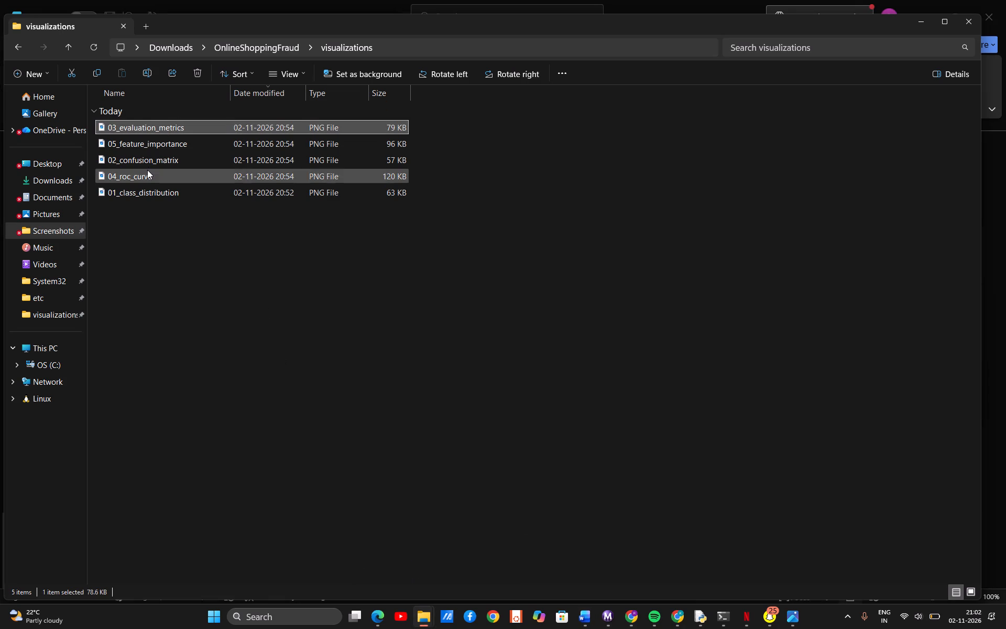
pyautogui.doubleClick(147, 170)
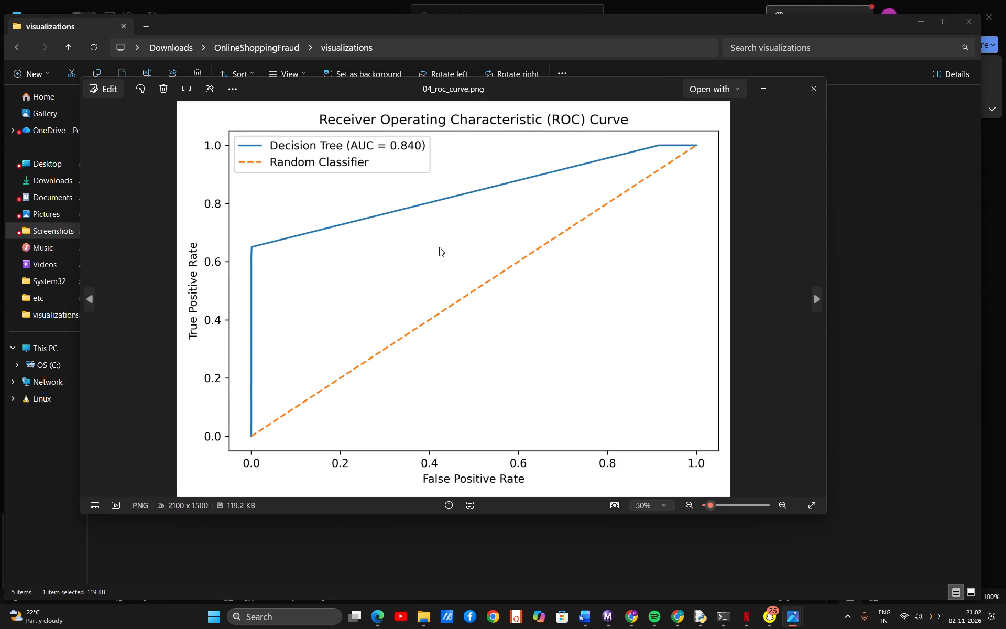
pyautogui.press('Print')
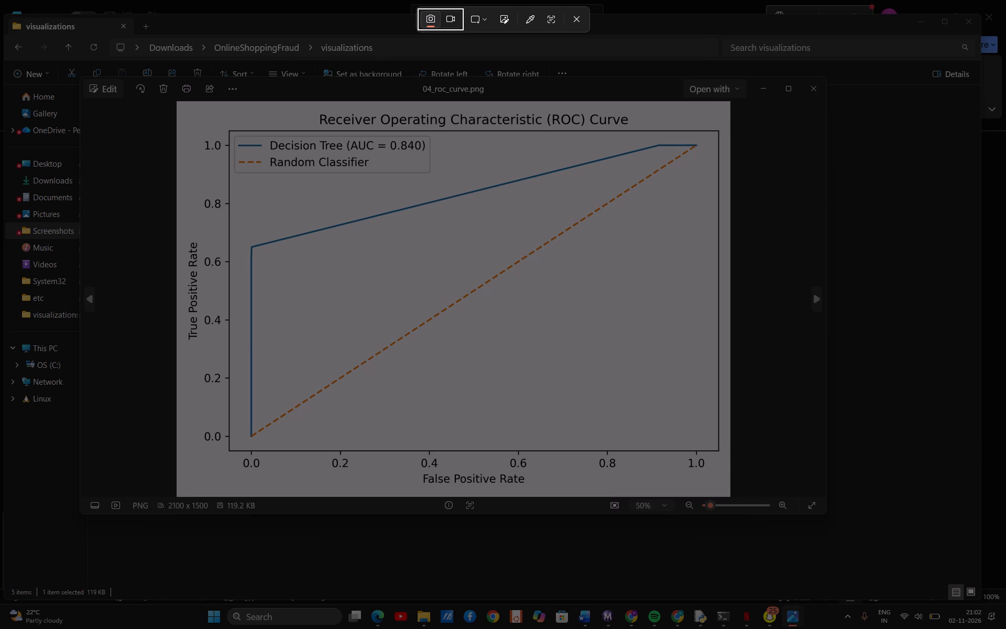
pyautogui.moveTo(174, 78); pyautogui.dragTo(232, 212)
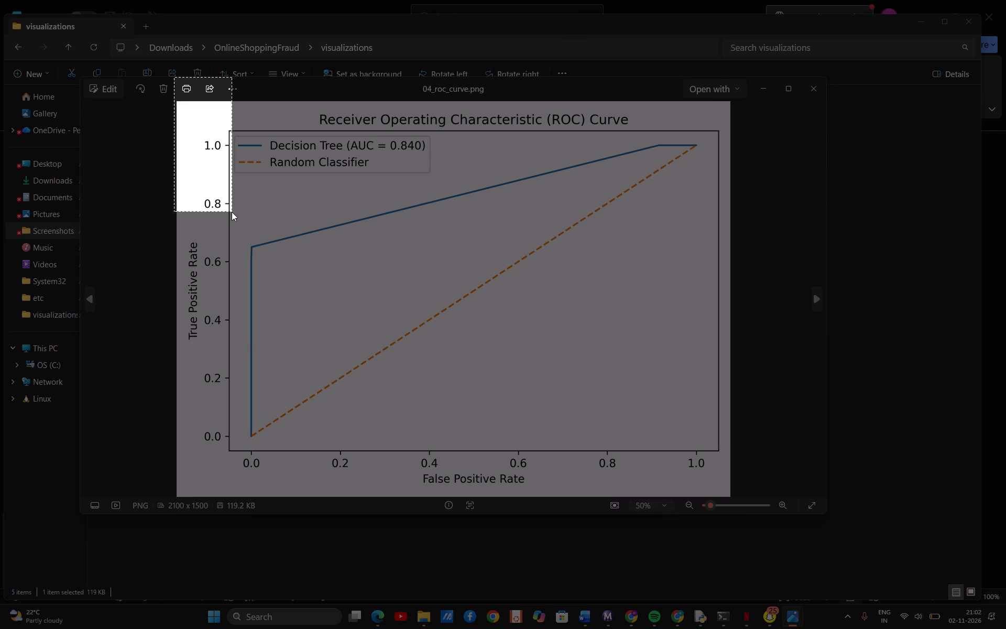
pyautogui.moveTo(232, 212); pyautogui.dragTo(587, 499)
pyautogui.hscroll(-1, 305, 355)
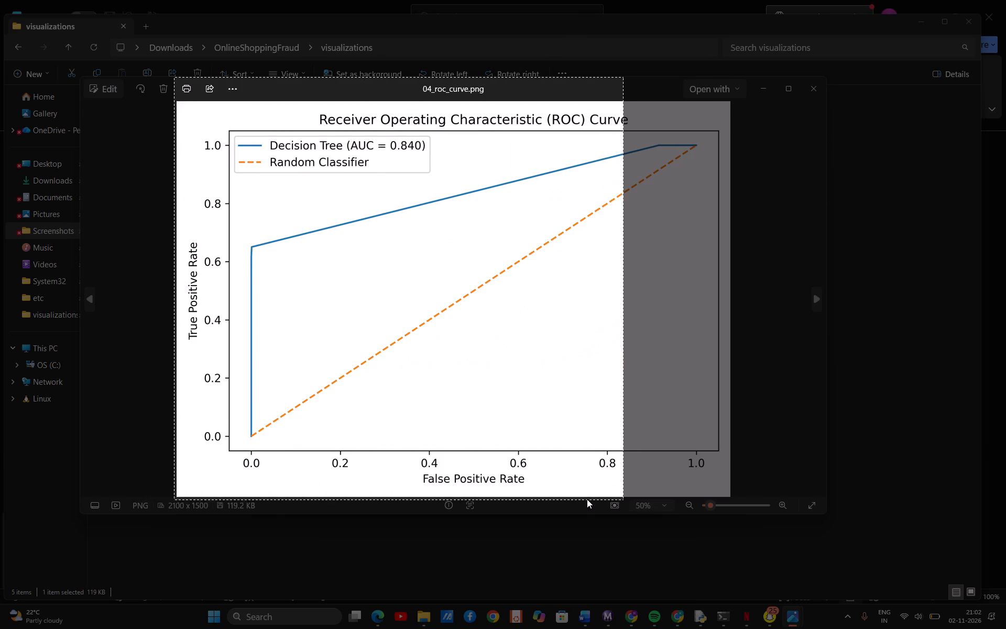
pyautogui.moveTo(587, 499); pyautogui.dragTo(742, 497)
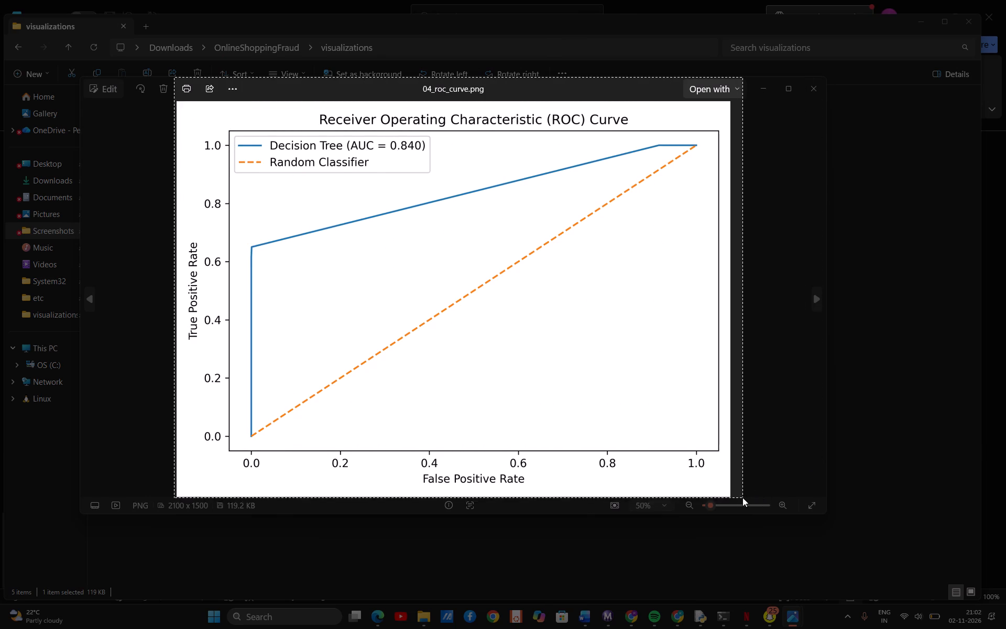
pyautogui.moveTo(742, 497); pyautogui.dragTo(735, 500)
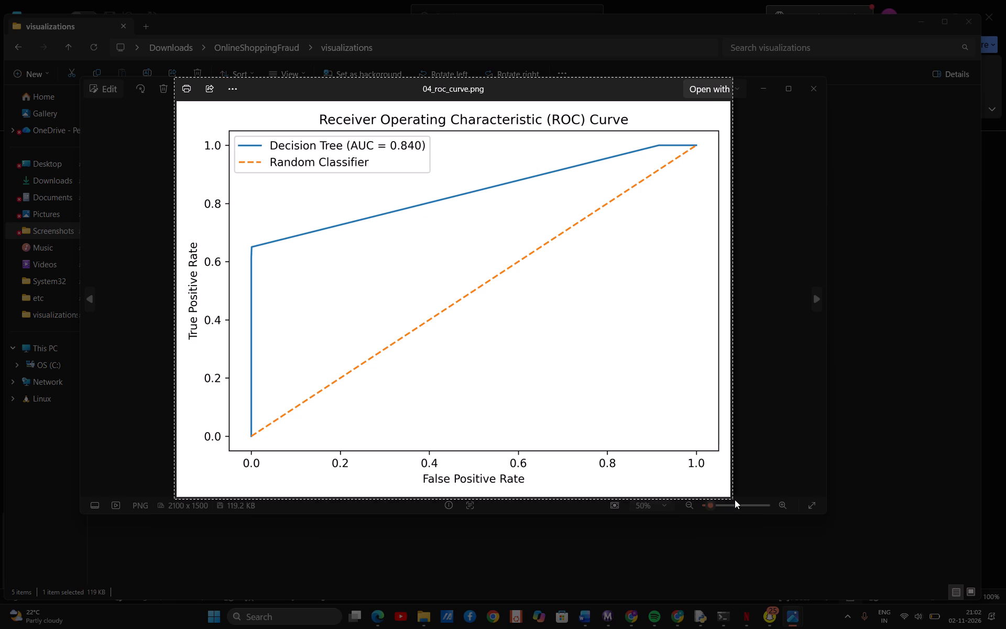
pyautogui.moveTo(735, 500); pyautogui.dragTo(734, 501)
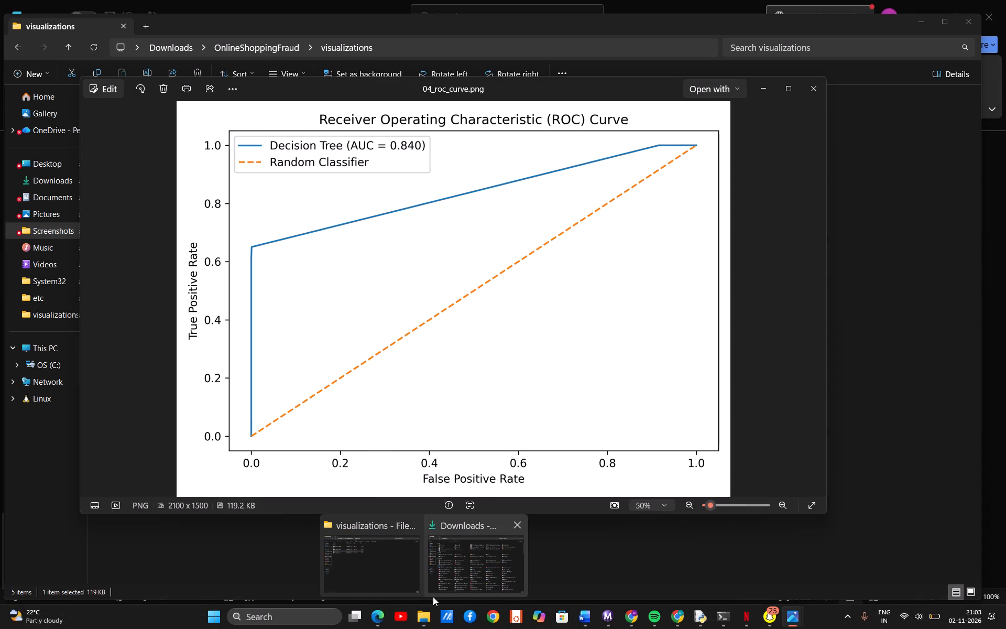
# Return to the Word report and place the insertion point on the blank page ahead of the evaluation metrics picture, for the ROC curve snip.
pyautogui.click(567, 592)
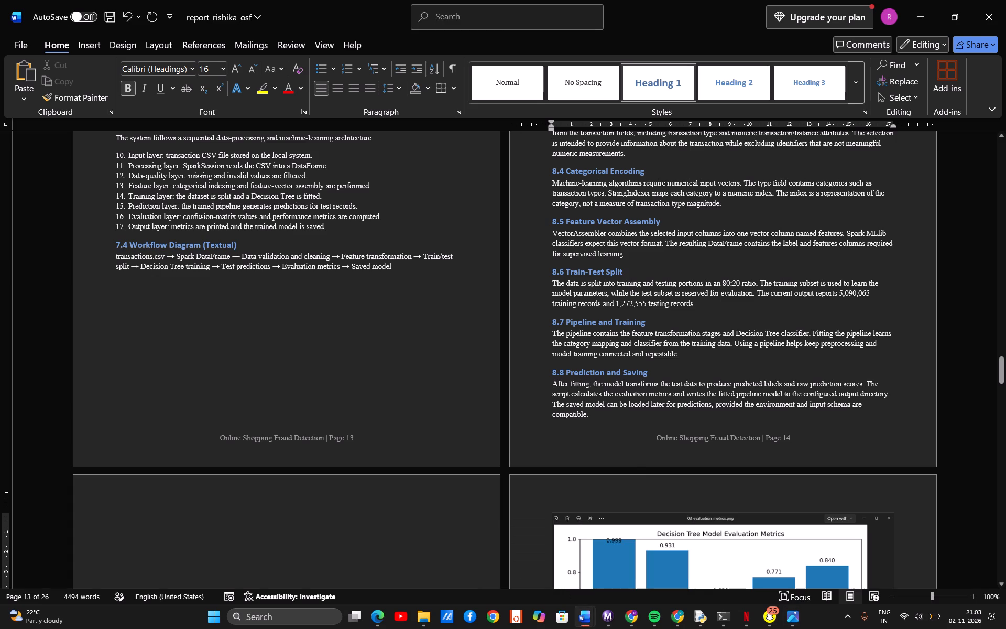
pyautogui.scroll(-2, 353, 414)
pyautogui.click(216, 299)
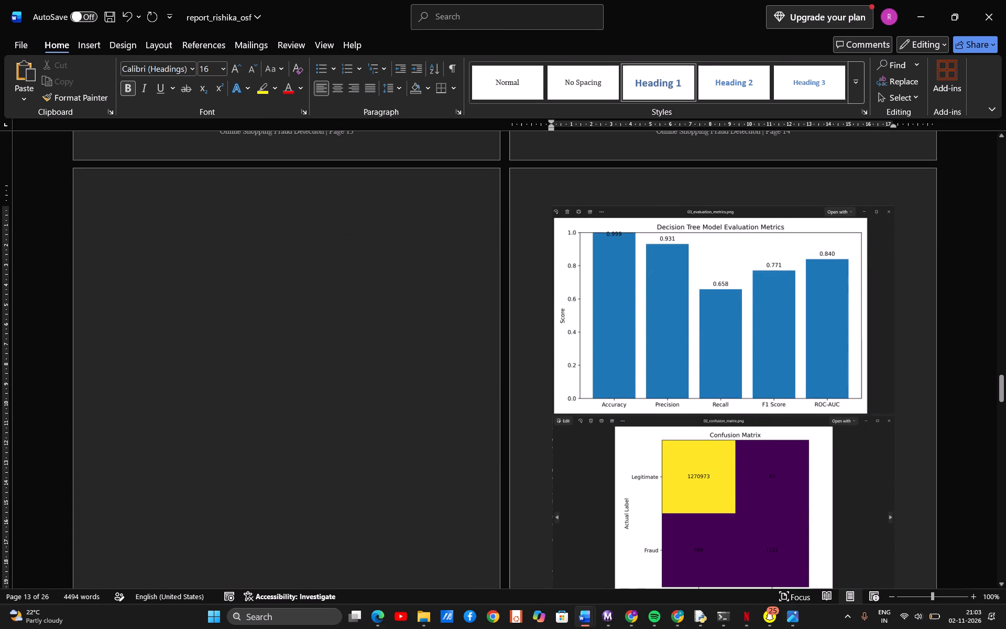
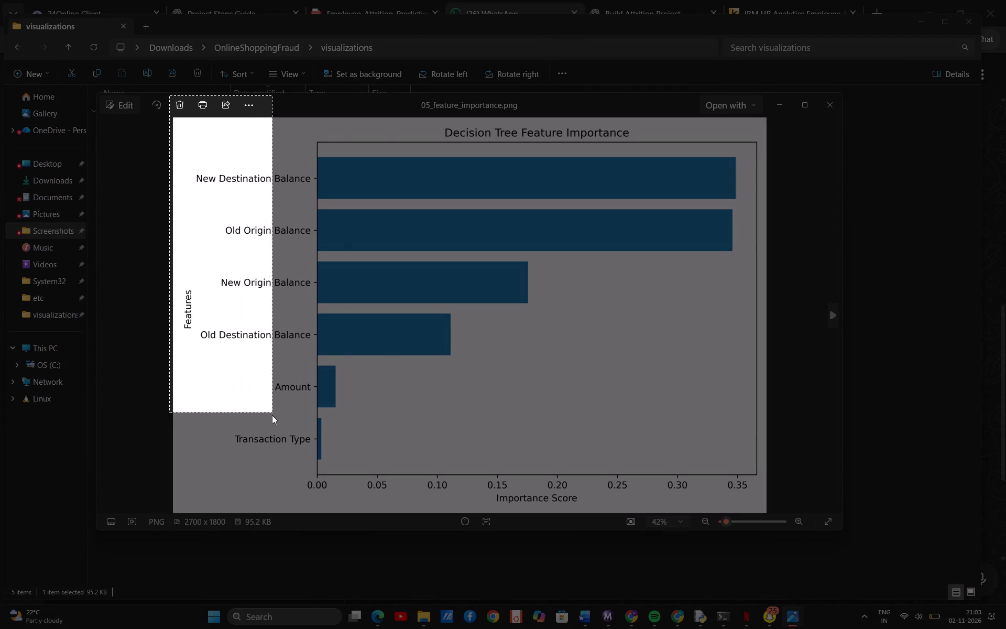
# Capture a screen snip of the full Decision Tree Feature Importance chart in 05_feature_importance.png.
pyautogui.moveTo(272, 415); pyautogui.dragTo(806, 513)
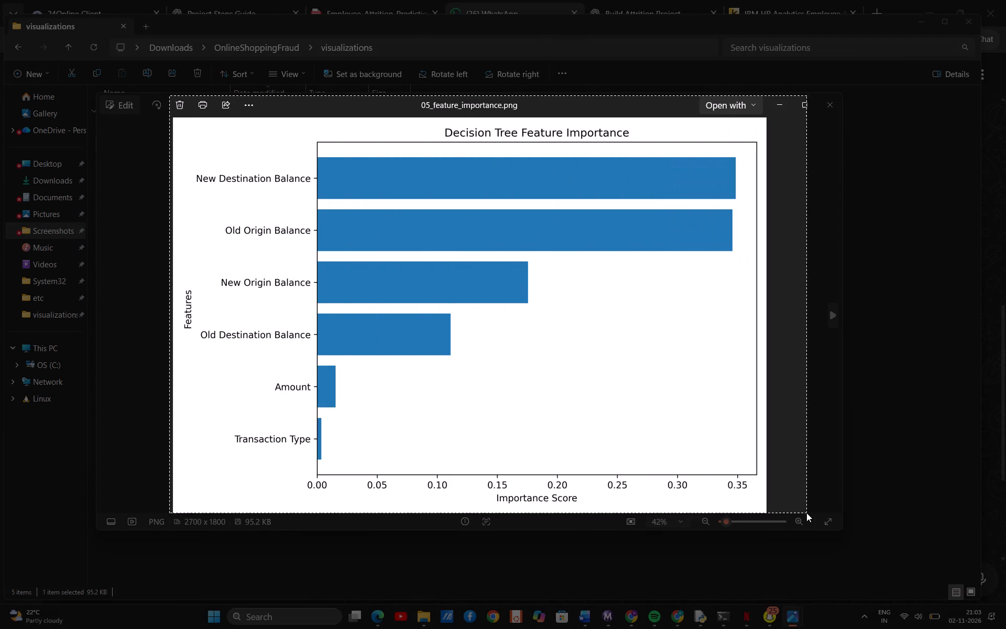
pyautogui.moveTo(806, 513); pyautogui.dragTo(768, 513)
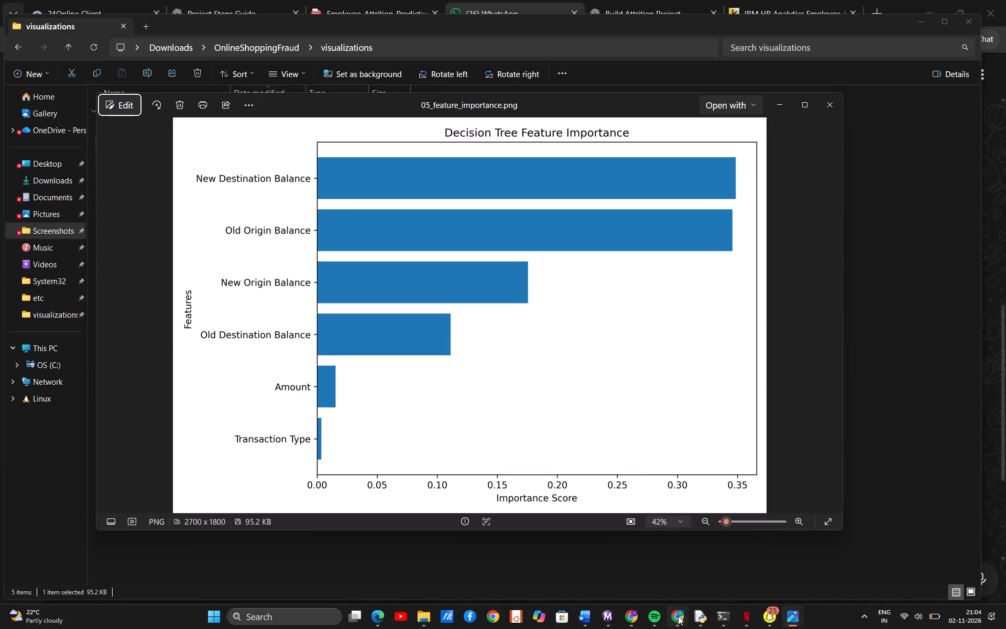
# Return to the Word report and paste the feature importance snip at the blank page, ahead of the ROC curve picture.
pyautogui.click(563, 553)
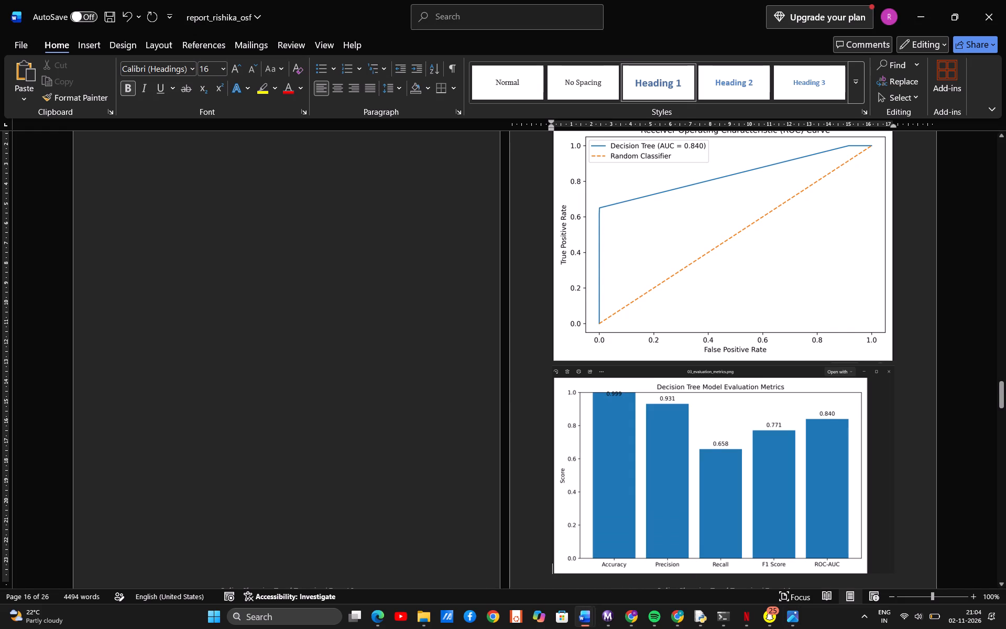
pyautogui.scroll(3, 462, 343)
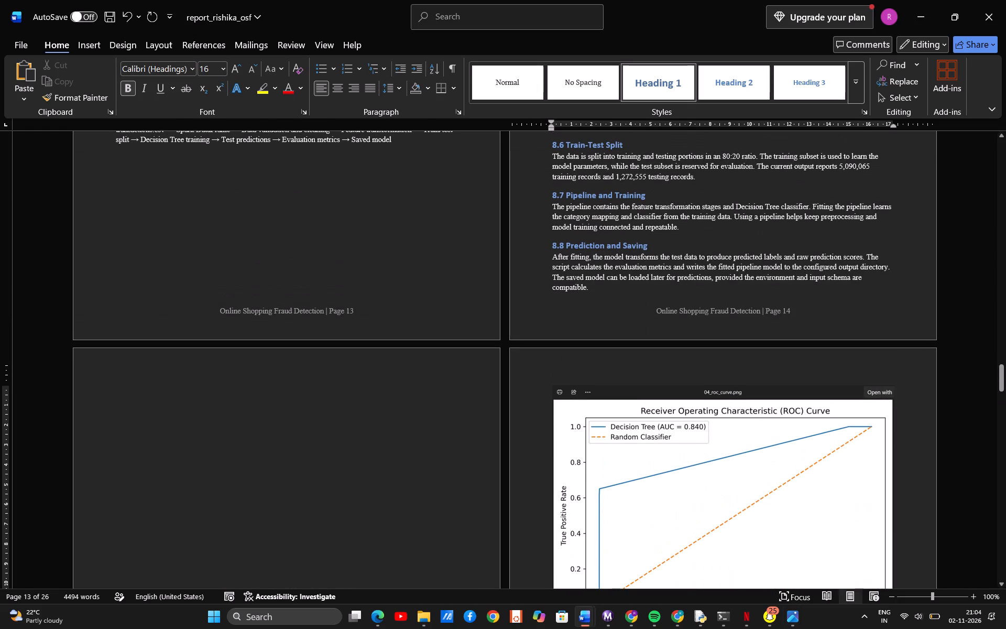
pyautogui.scroll(-1, 315, 449)
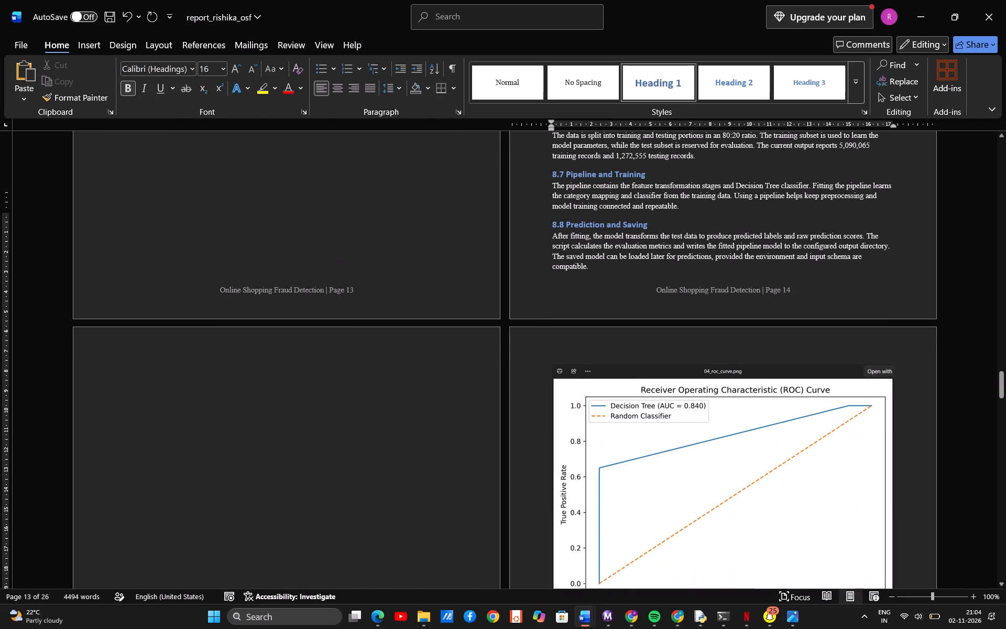
pyautogui.scroll(-1, 315, 449)
pyautogui.scroll(2, 224, 247)
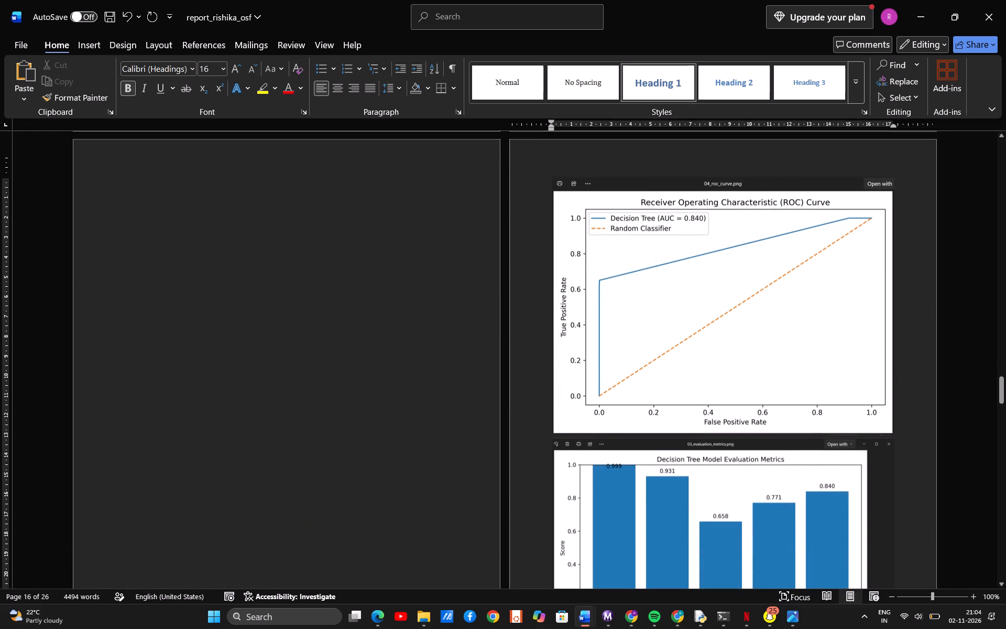
pyautogui.click(185, 248)
pyautogui.hotkey('ctrl', 'v')
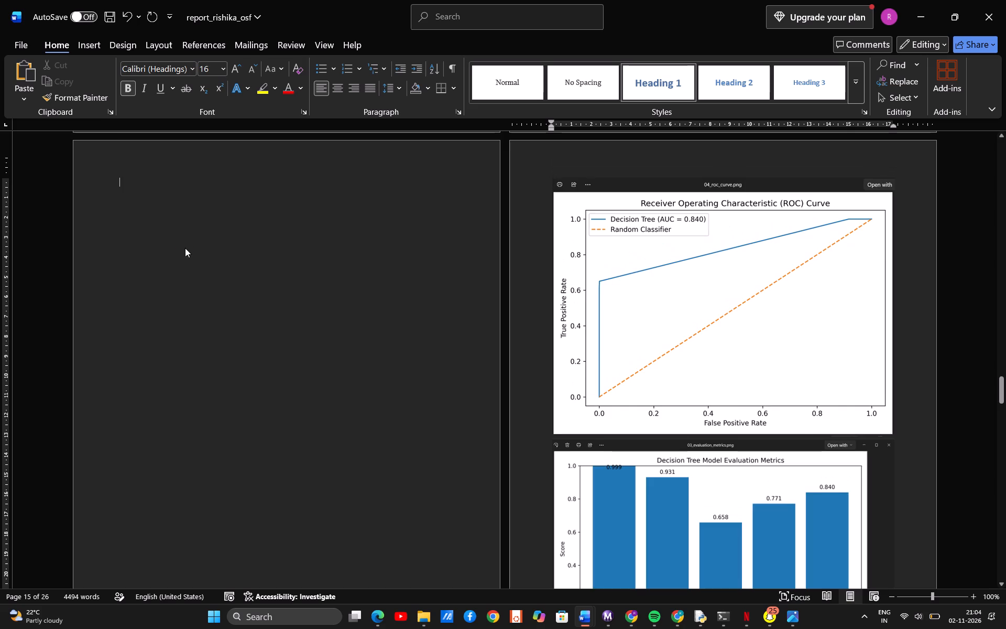
# Shrink the evaluation metrics picture below the ROC curve on page 17 proportionally, and try to shift it slightly down.
pyautogui.scroll(-1, 239, 263)
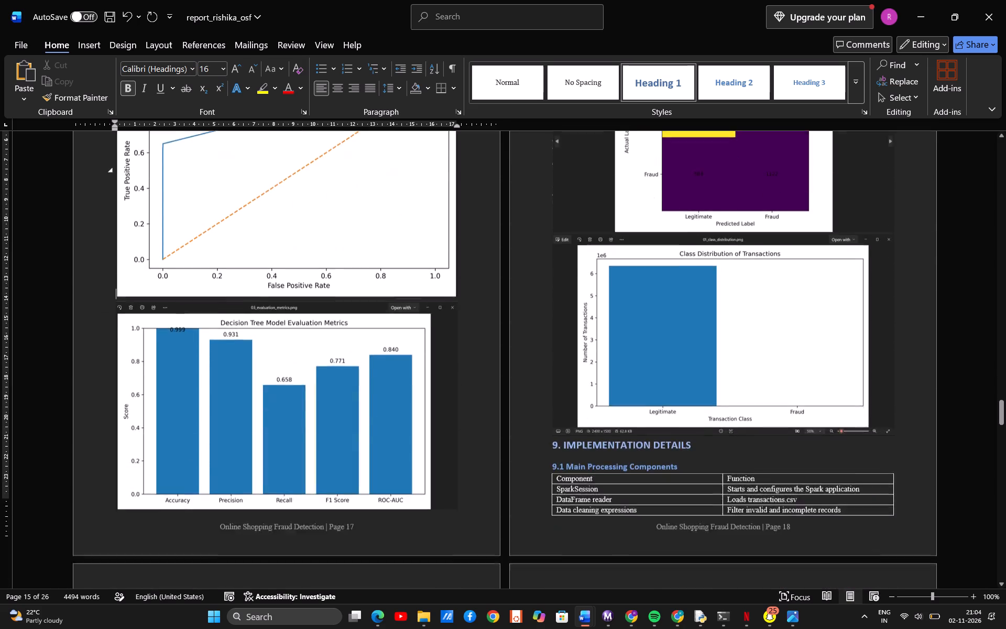
pyautogui.scroll(1, 239, 263)
pyautogui.scroll(-1, 239, 263)
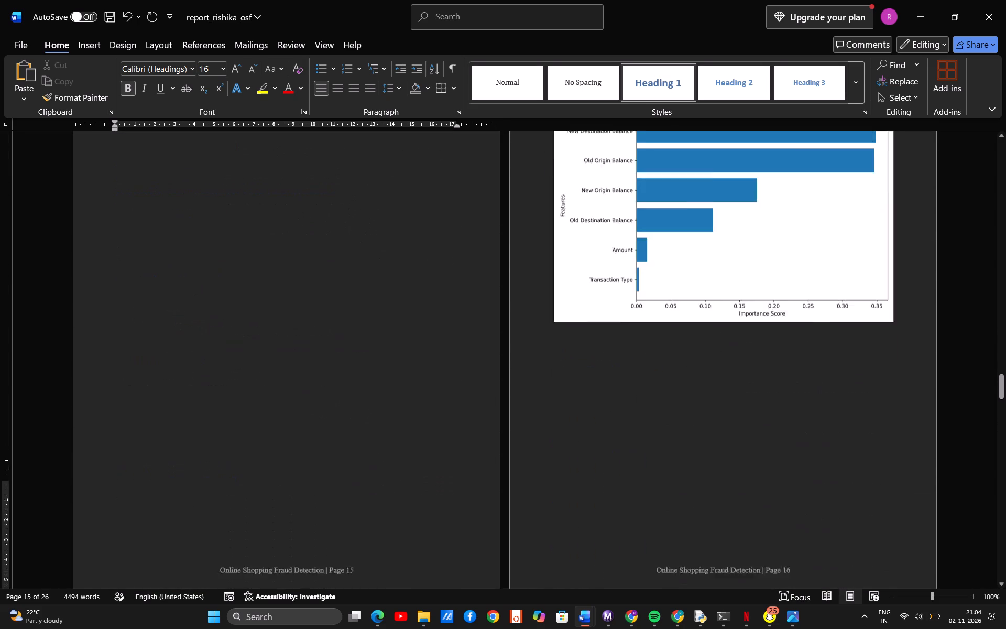
pyautogui.scroll(-1, 239, 263)
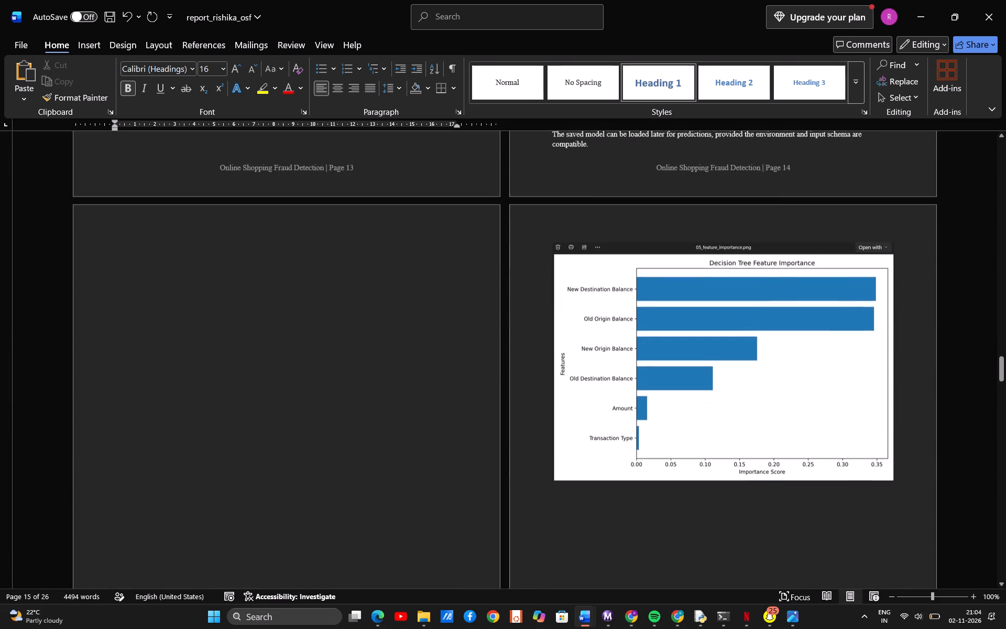
pyautogui.scroll(-1, 239, 263)
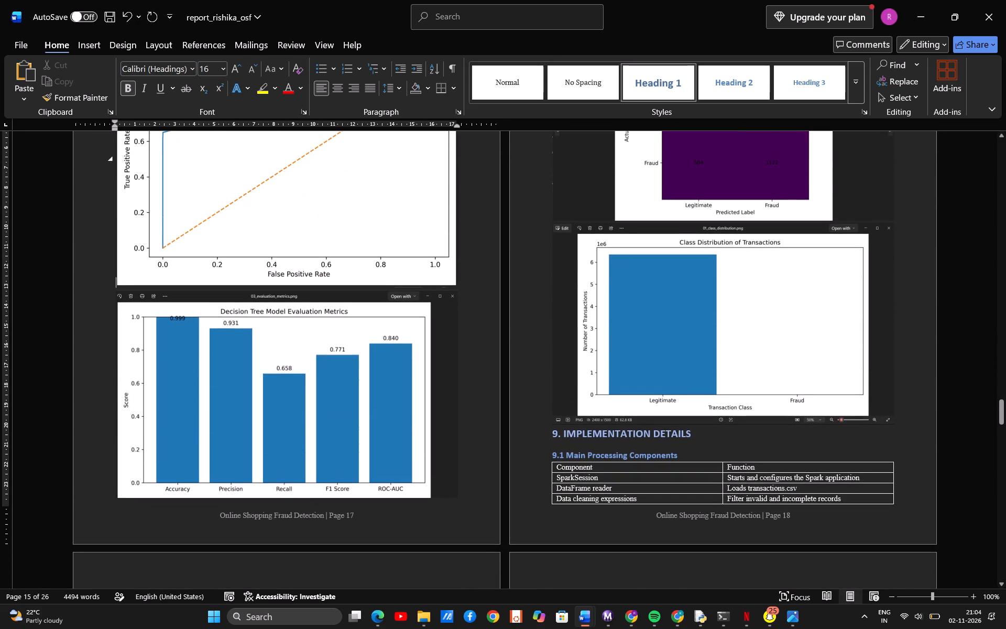
pyautogui.click(241, 346)
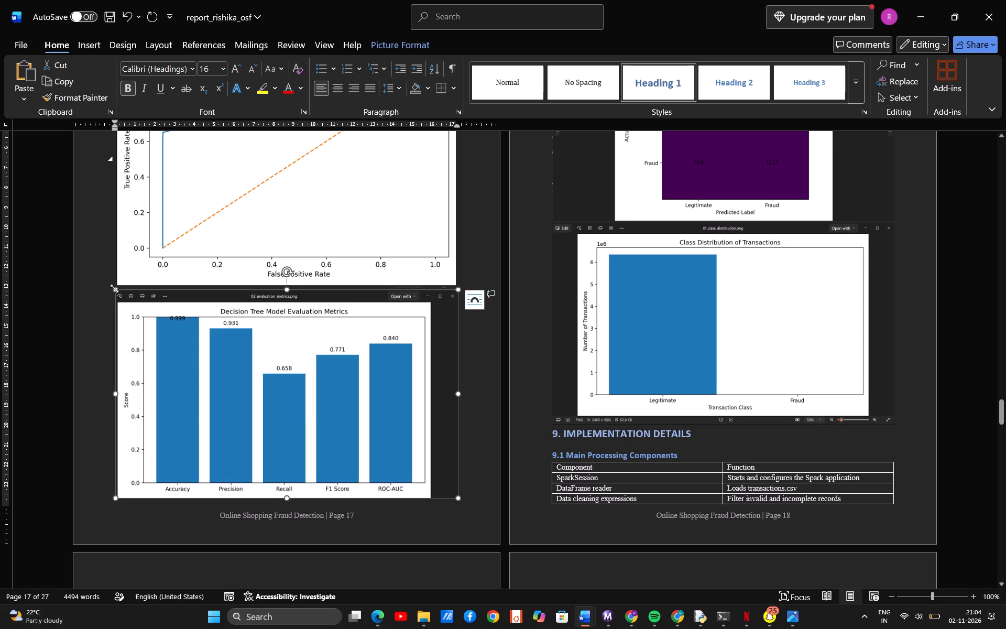
pyautogui.moveTo(114, 288); pyautogui.dragTo(163, 338)
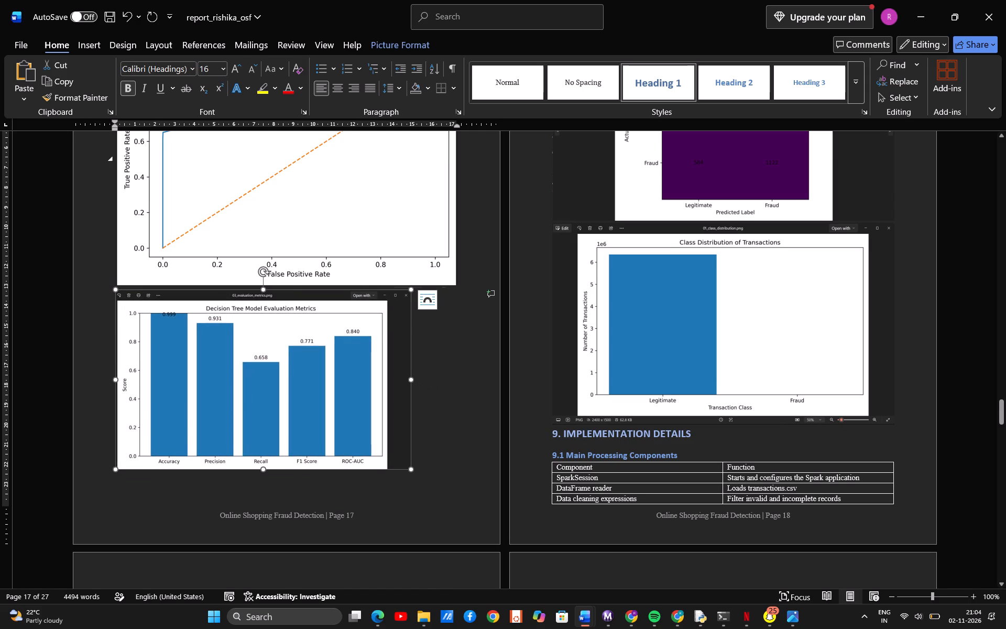
pyautogui.moveTo(180, 312); pyautogui.dragTo(213, 338)
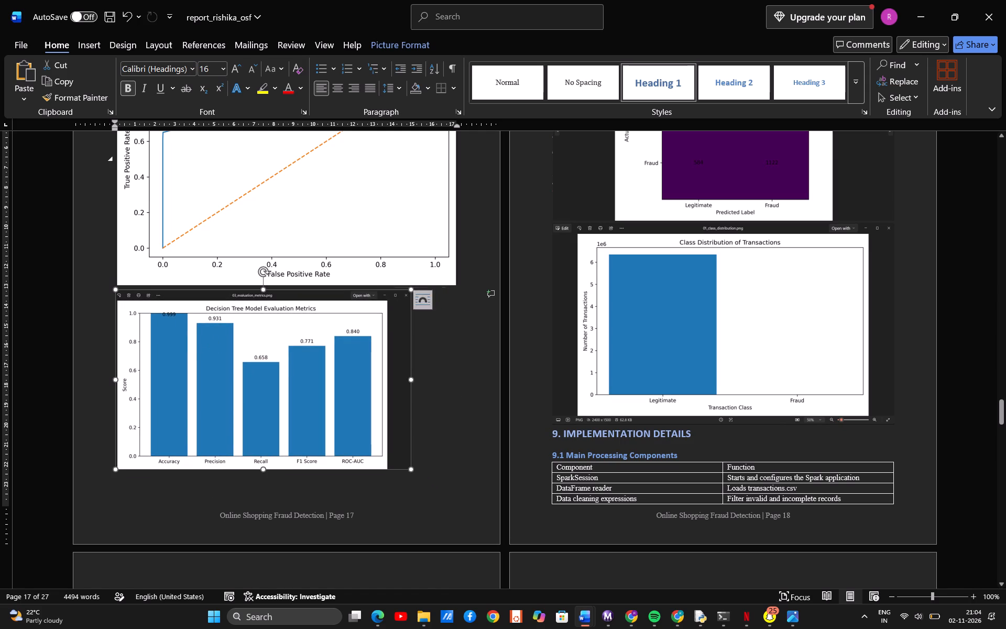
pyautogui.moveTo(225, 304); pyautogui.dragTo(248, 323)
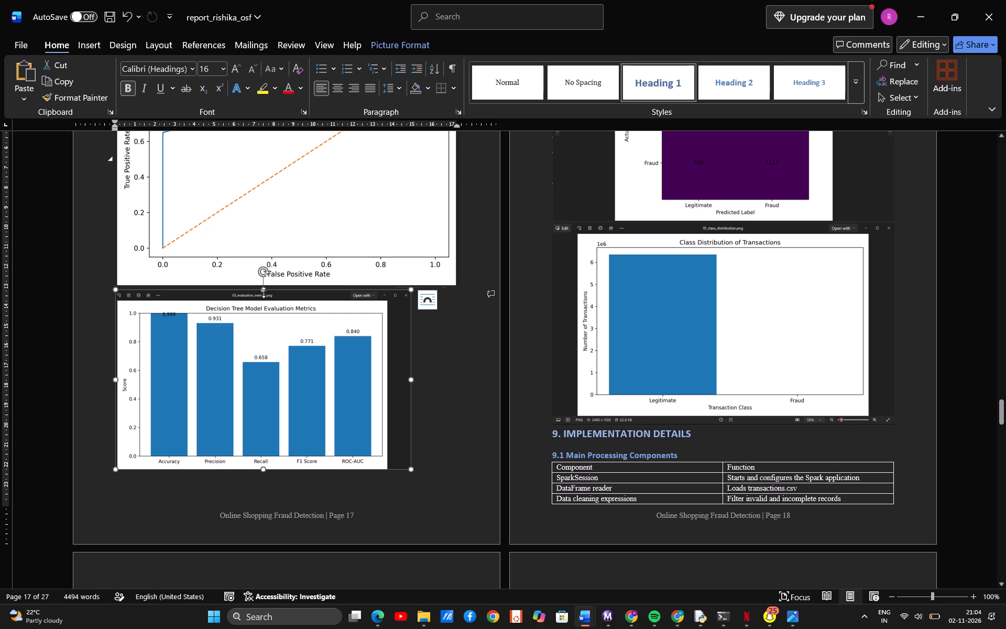
pyautogui.click(264, 287)
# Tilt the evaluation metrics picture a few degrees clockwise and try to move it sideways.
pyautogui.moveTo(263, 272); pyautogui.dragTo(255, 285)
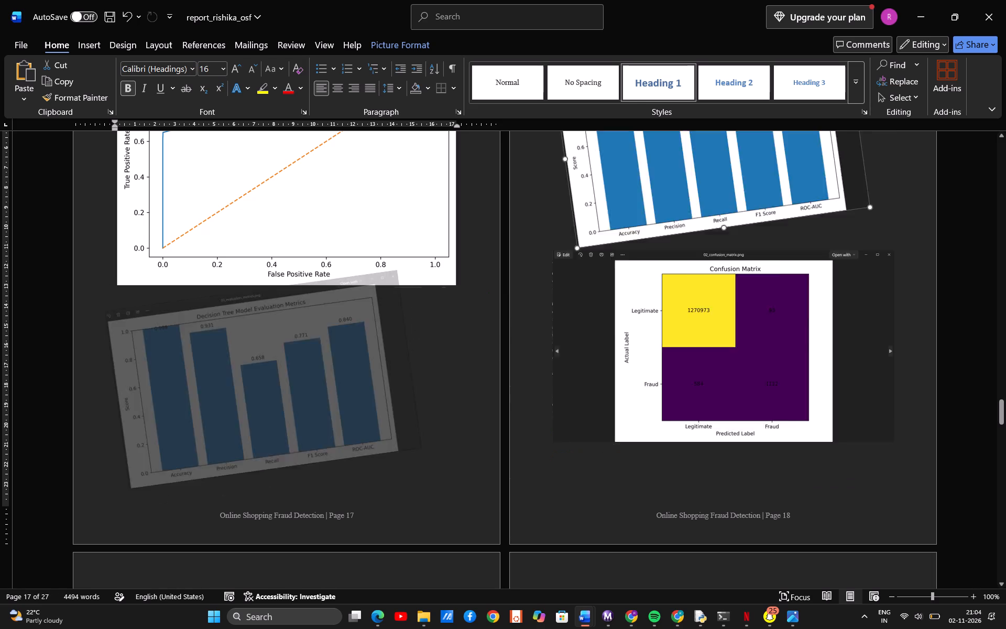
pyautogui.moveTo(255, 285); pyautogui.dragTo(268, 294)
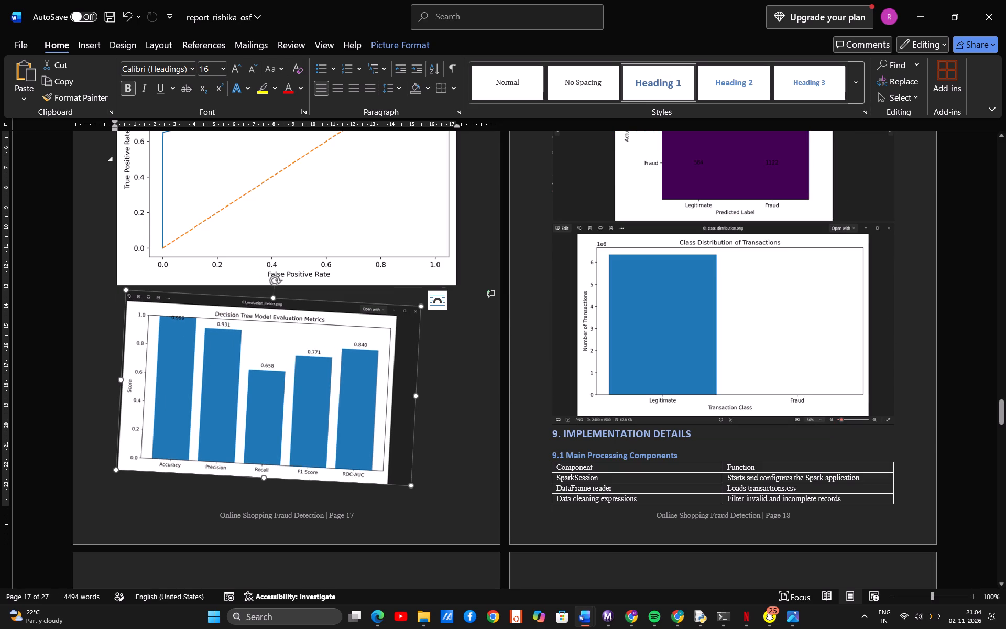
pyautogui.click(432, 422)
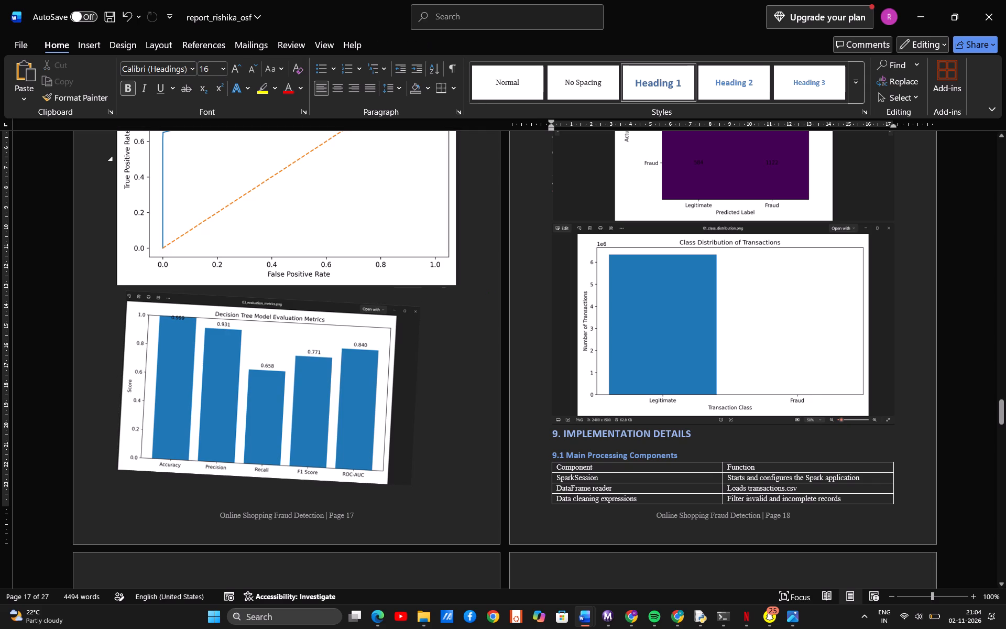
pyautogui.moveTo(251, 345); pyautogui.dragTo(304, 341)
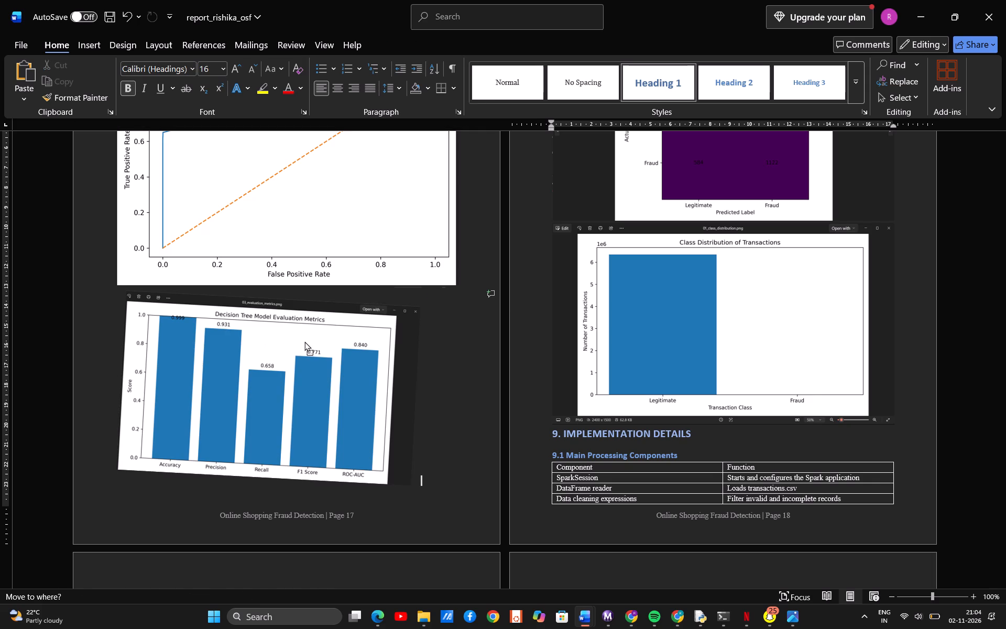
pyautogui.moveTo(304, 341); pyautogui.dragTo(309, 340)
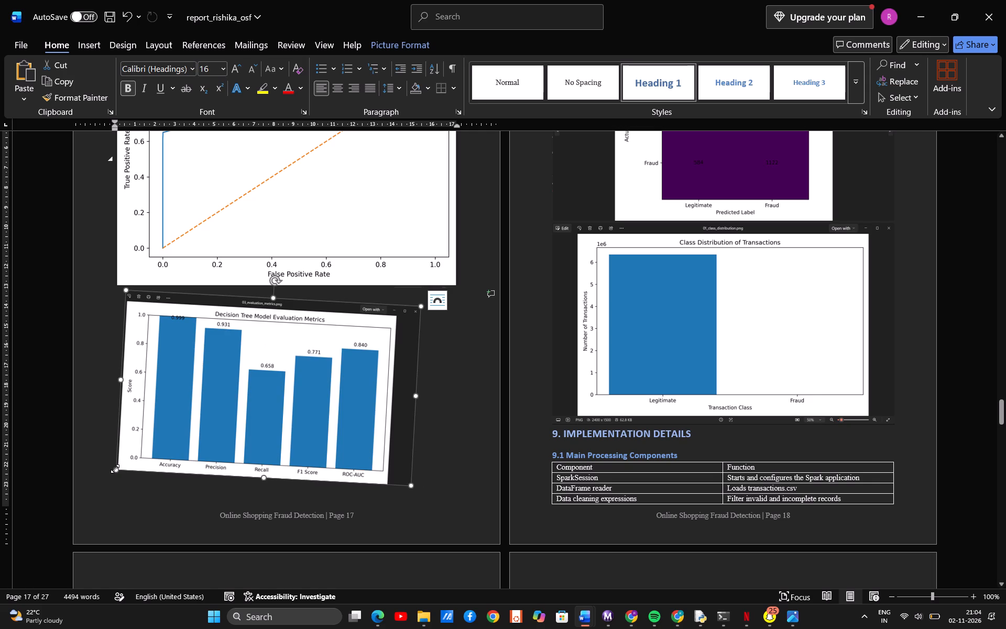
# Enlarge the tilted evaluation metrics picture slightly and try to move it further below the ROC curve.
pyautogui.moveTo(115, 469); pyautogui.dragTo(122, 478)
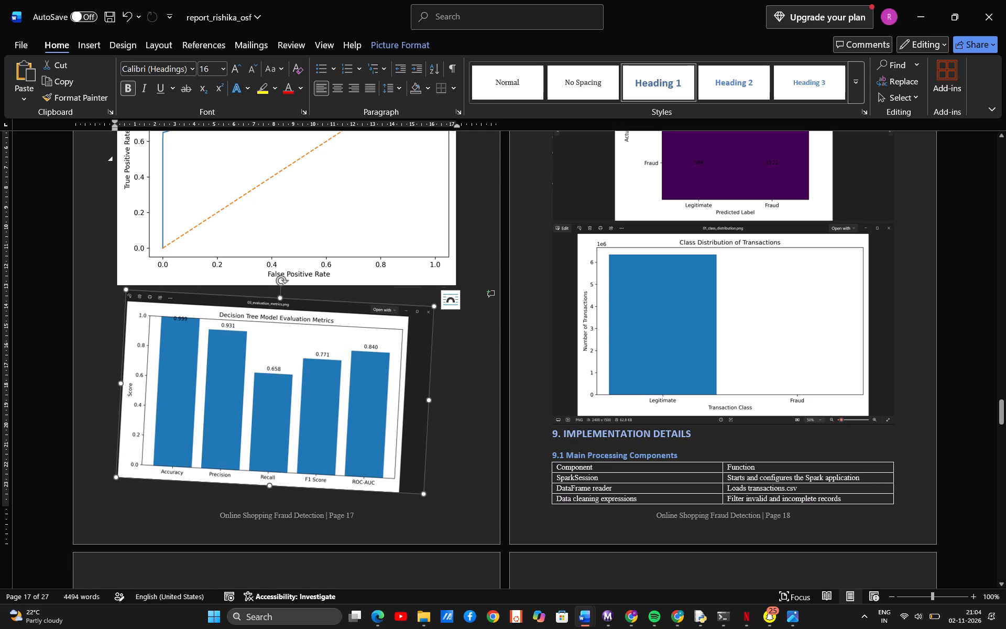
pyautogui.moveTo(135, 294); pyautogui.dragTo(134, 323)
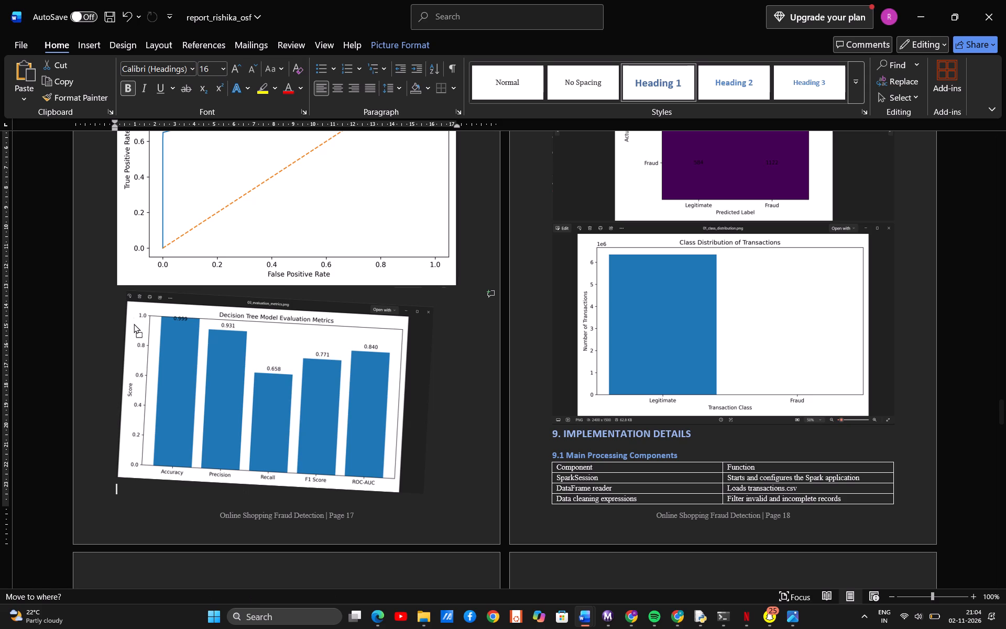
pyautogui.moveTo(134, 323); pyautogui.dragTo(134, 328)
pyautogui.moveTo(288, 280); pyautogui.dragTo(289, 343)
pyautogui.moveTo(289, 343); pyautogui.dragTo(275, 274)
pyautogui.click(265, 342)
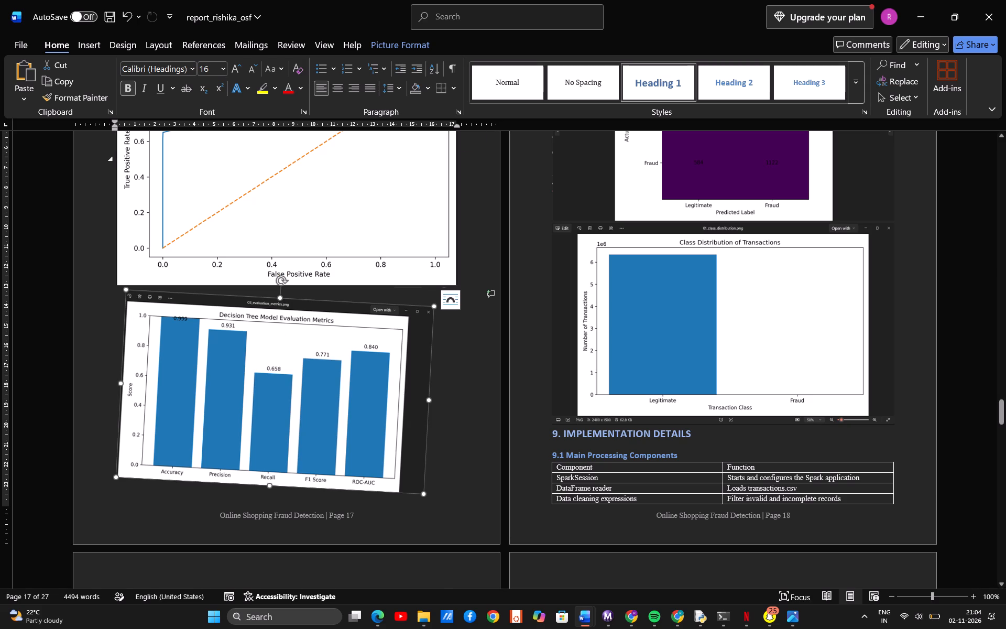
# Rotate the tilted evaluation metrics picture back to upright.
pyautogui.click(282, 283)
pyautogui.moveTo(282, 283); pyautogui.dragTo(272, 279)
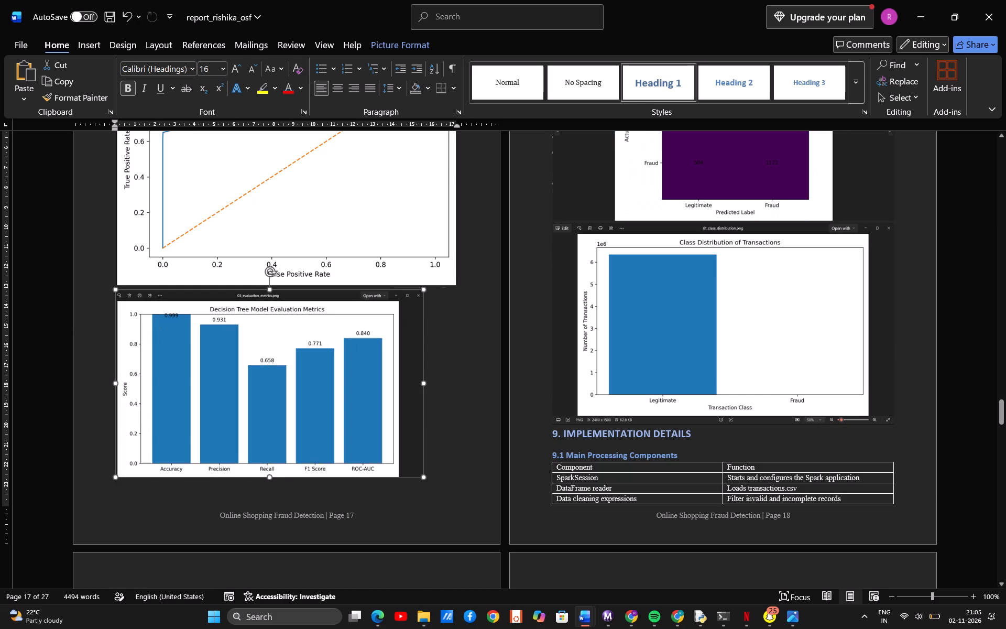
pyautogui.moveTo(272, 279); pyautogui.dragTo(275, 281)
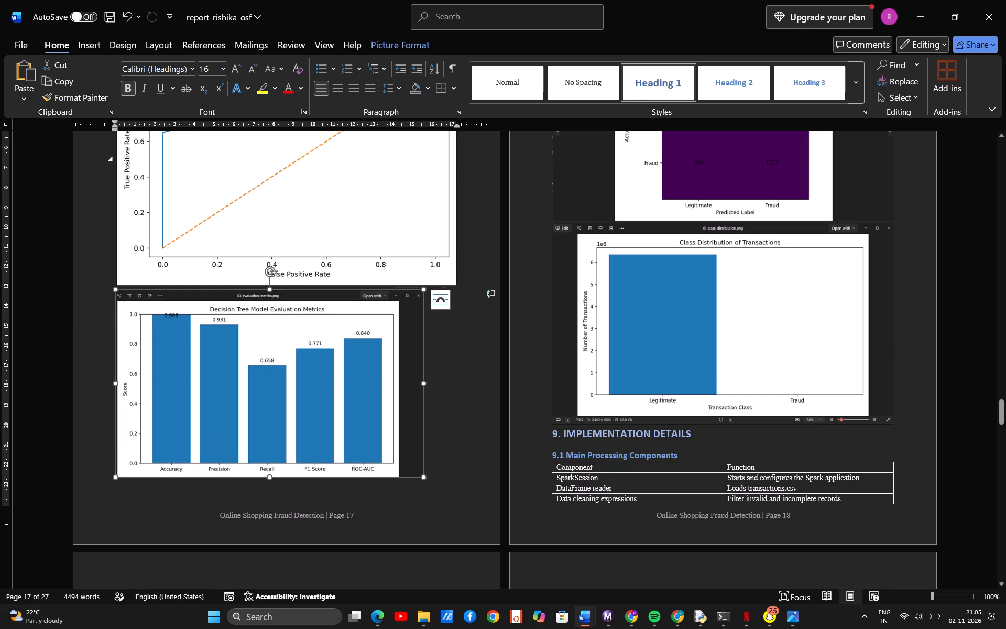
# Widen the evaluation metrics picture to nearly the full text width and reduce its height slightly.
pyautogui.moveTo(423, 383); pyautogui.dragTo(452, 388)
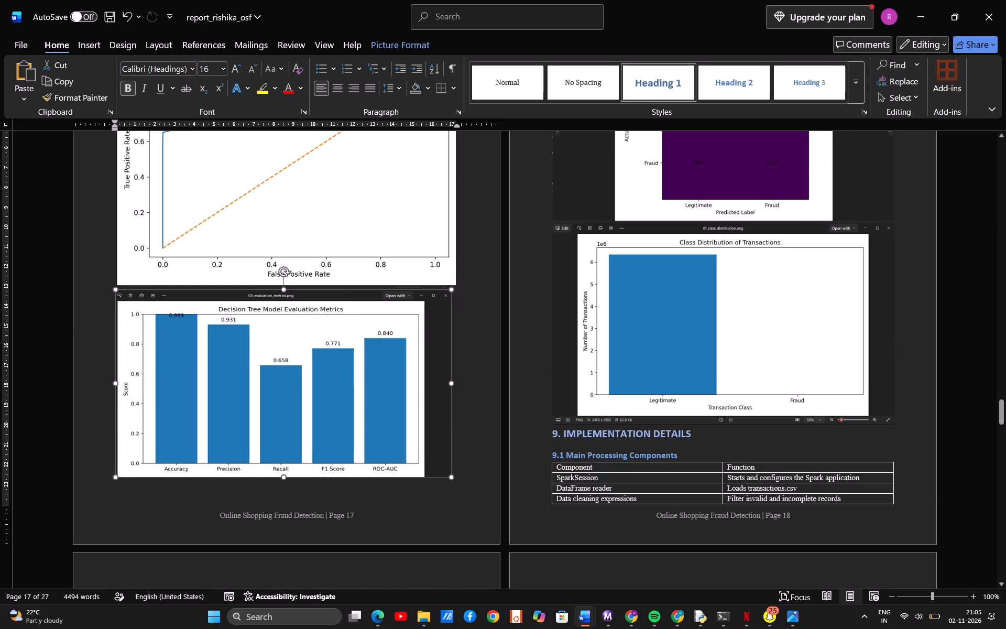
pyautogui.moveTo(452, 388); pyautogui.dragTo(453, 396)
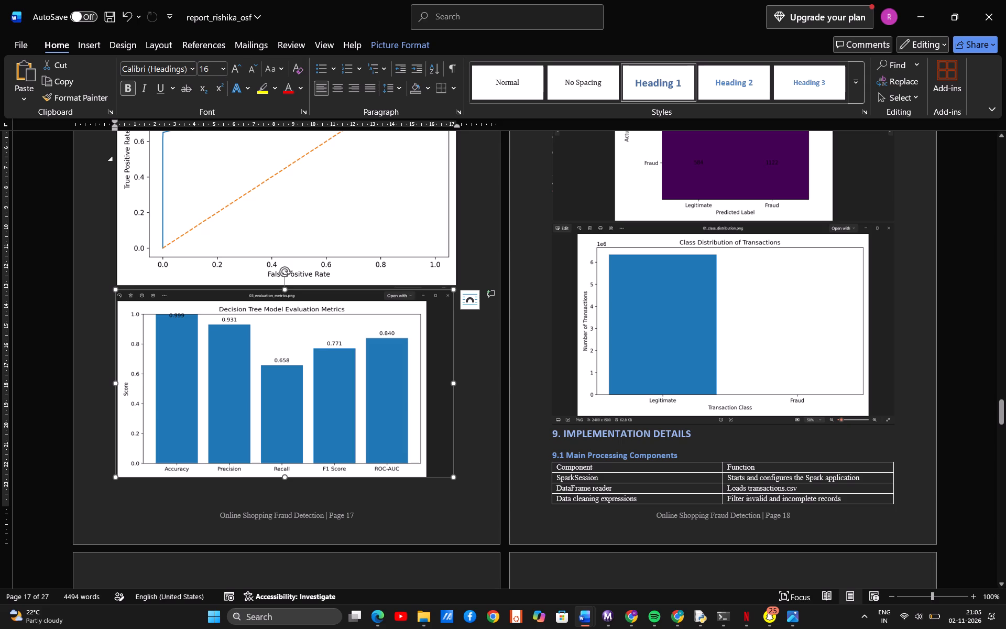
pyautogui.moveTo(285, 292); pyautogui.dragTo(285, 302)
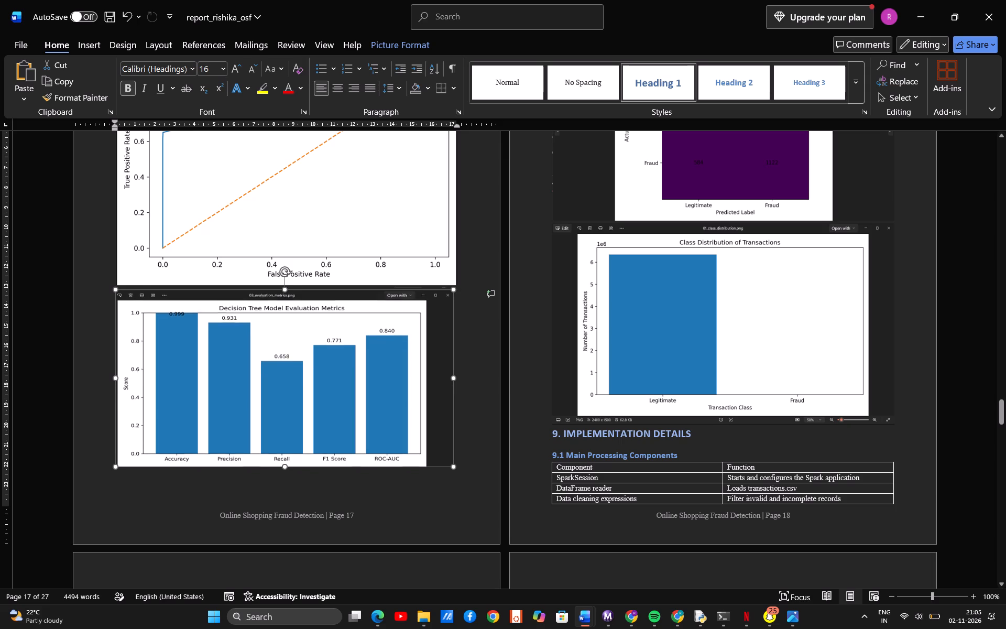
pyautogui.moveTo(285, 302); pyautogui.dragTo(286, 302)
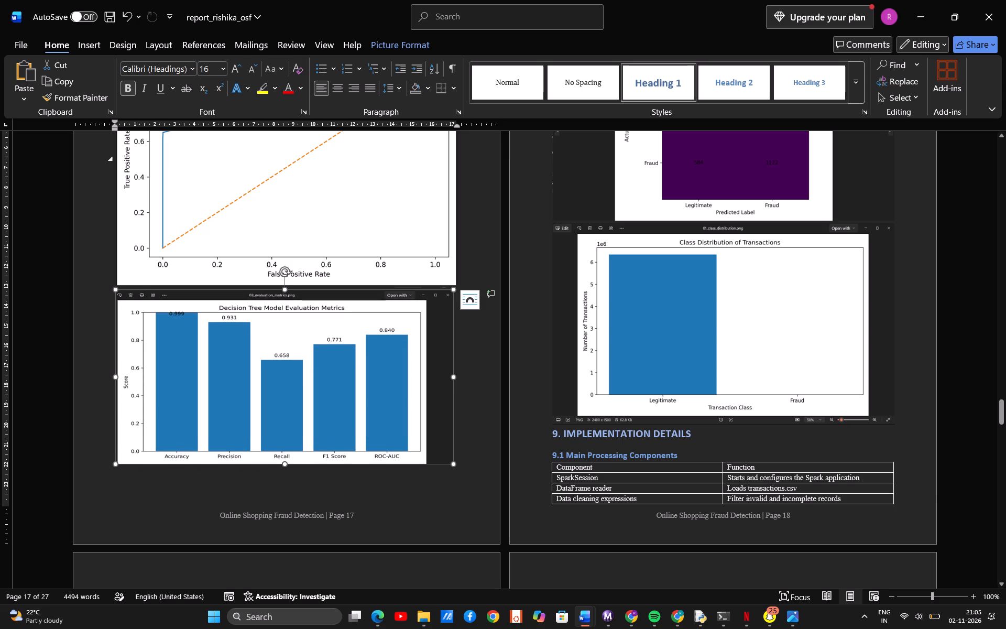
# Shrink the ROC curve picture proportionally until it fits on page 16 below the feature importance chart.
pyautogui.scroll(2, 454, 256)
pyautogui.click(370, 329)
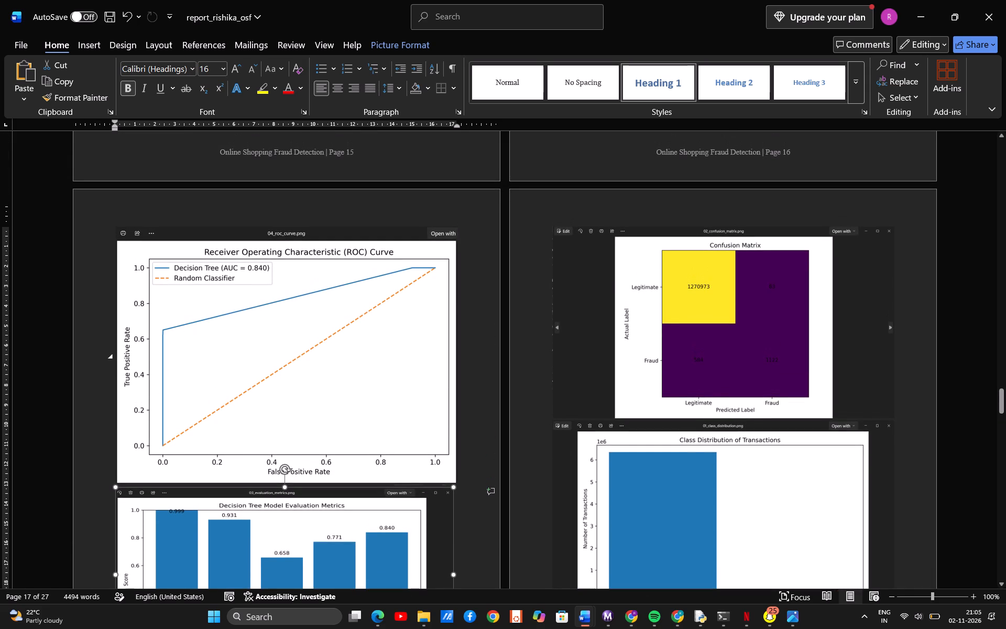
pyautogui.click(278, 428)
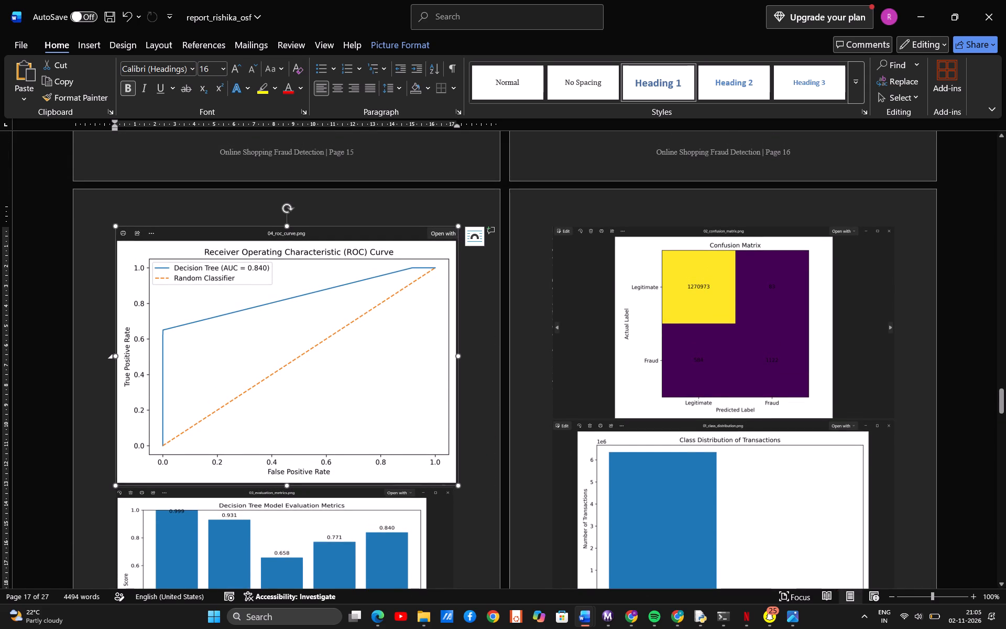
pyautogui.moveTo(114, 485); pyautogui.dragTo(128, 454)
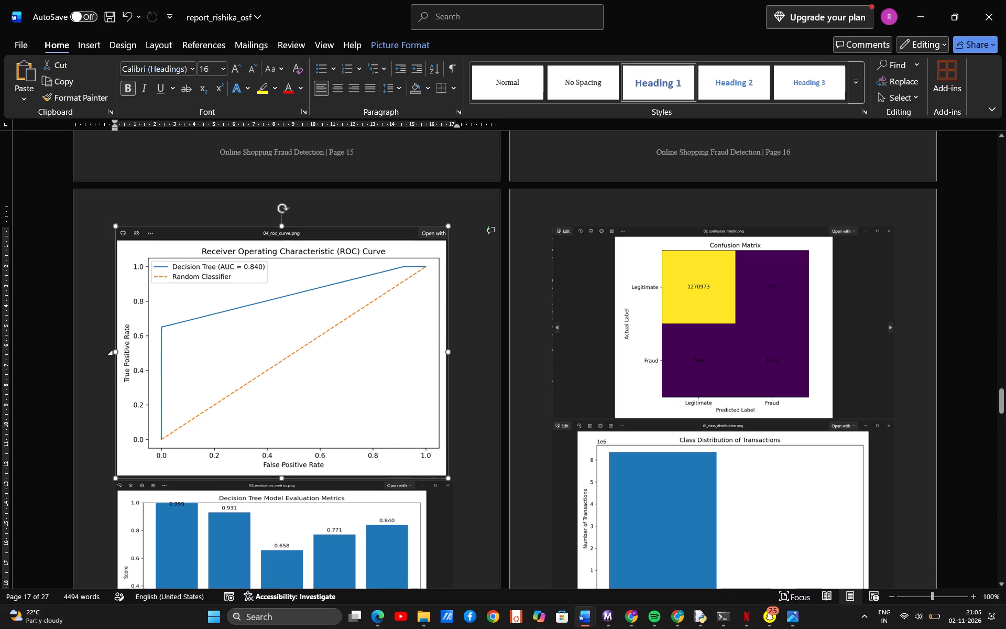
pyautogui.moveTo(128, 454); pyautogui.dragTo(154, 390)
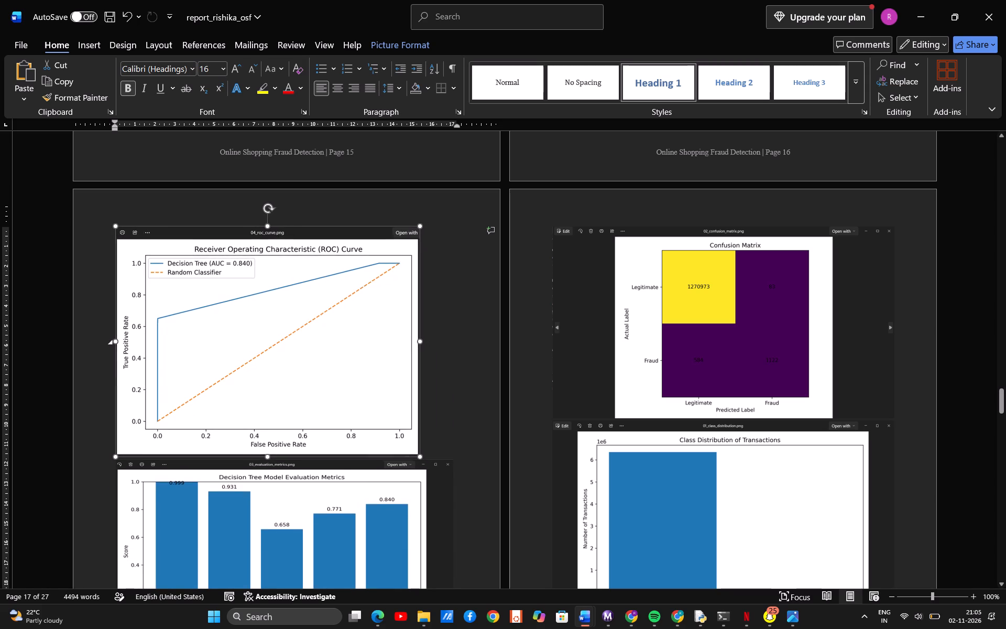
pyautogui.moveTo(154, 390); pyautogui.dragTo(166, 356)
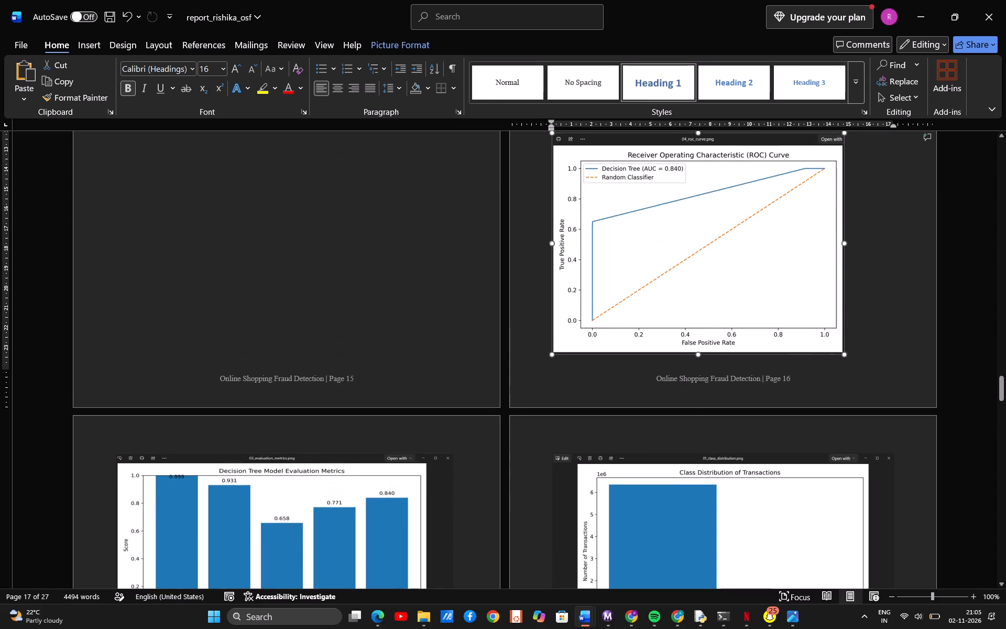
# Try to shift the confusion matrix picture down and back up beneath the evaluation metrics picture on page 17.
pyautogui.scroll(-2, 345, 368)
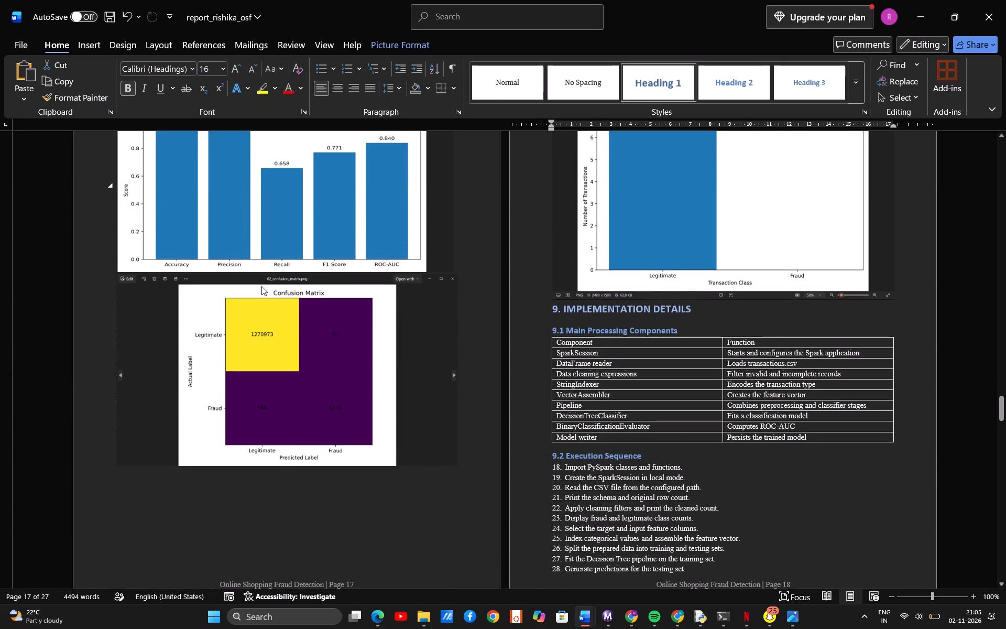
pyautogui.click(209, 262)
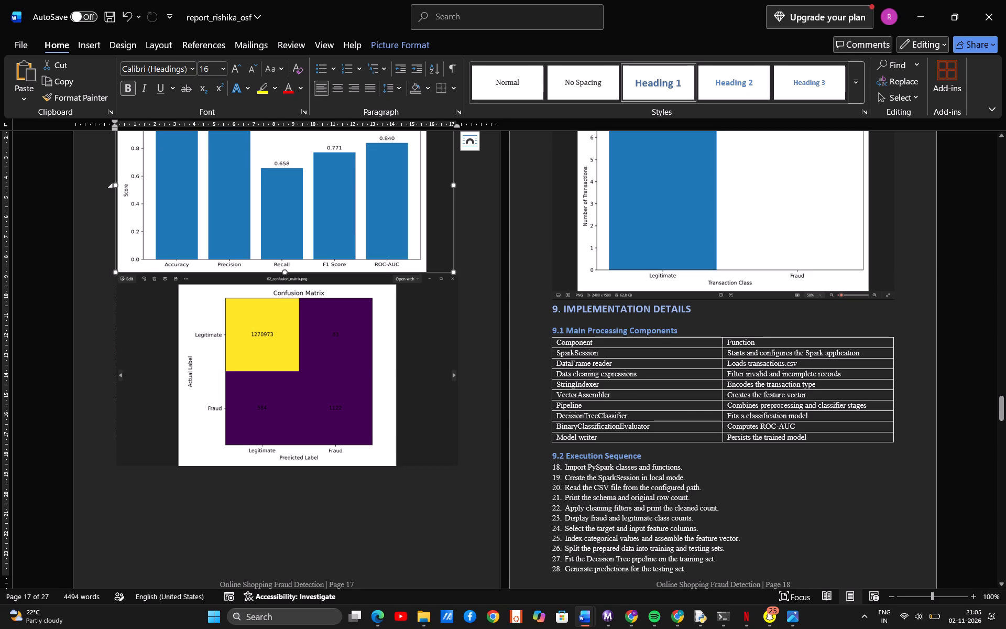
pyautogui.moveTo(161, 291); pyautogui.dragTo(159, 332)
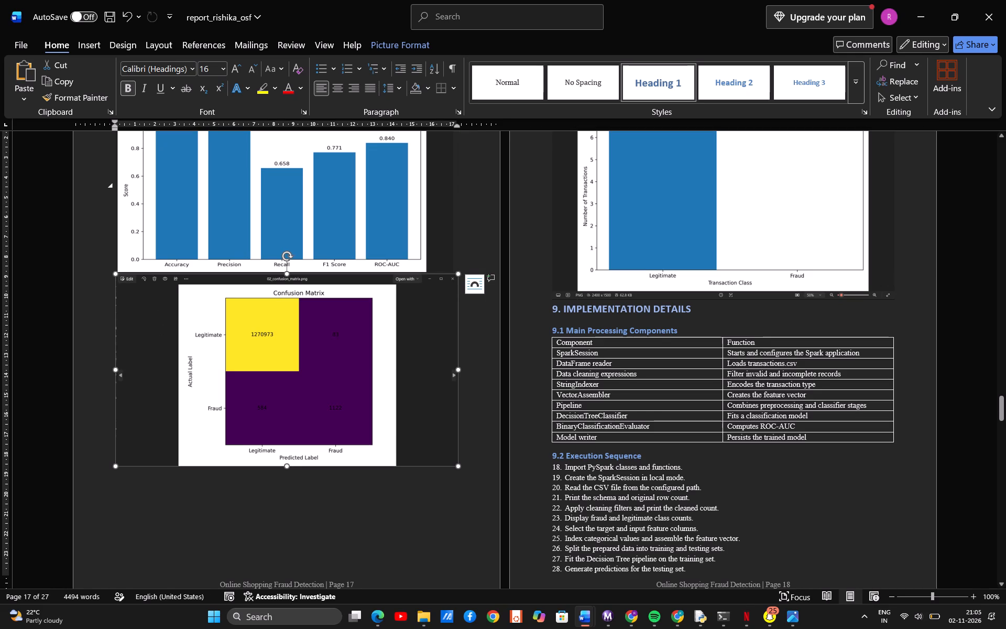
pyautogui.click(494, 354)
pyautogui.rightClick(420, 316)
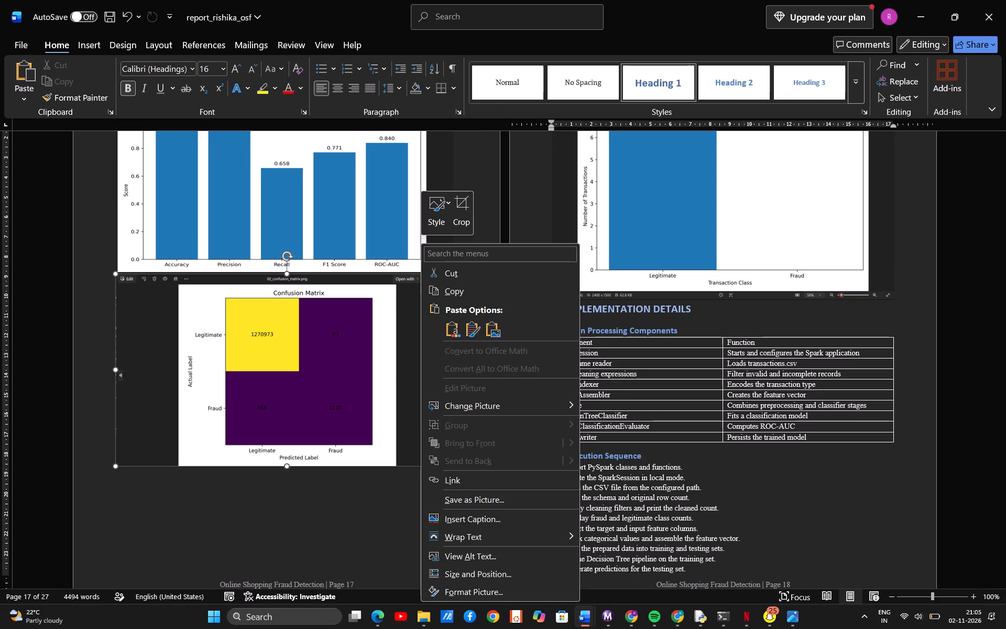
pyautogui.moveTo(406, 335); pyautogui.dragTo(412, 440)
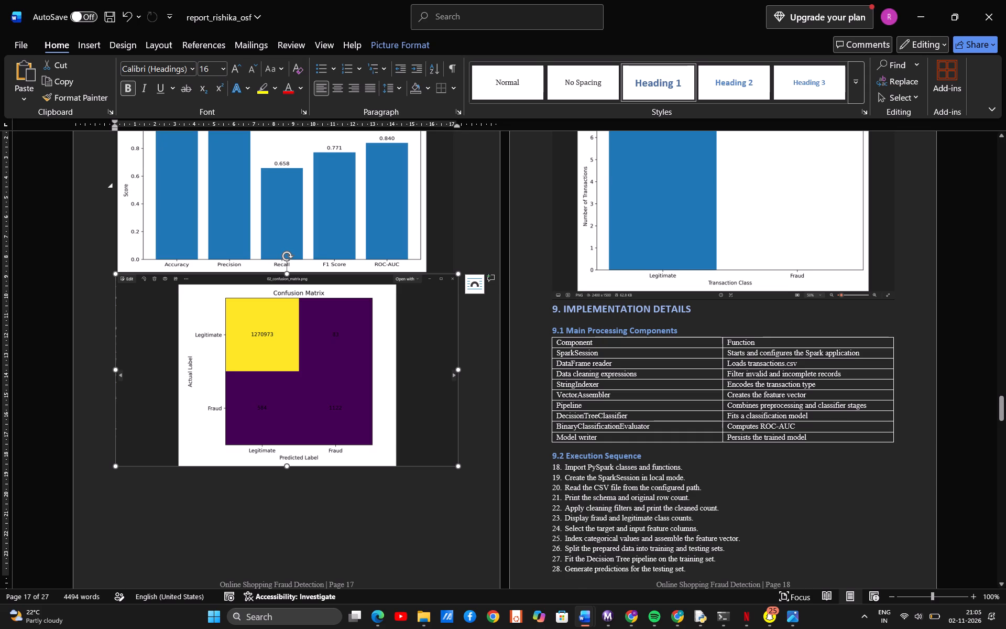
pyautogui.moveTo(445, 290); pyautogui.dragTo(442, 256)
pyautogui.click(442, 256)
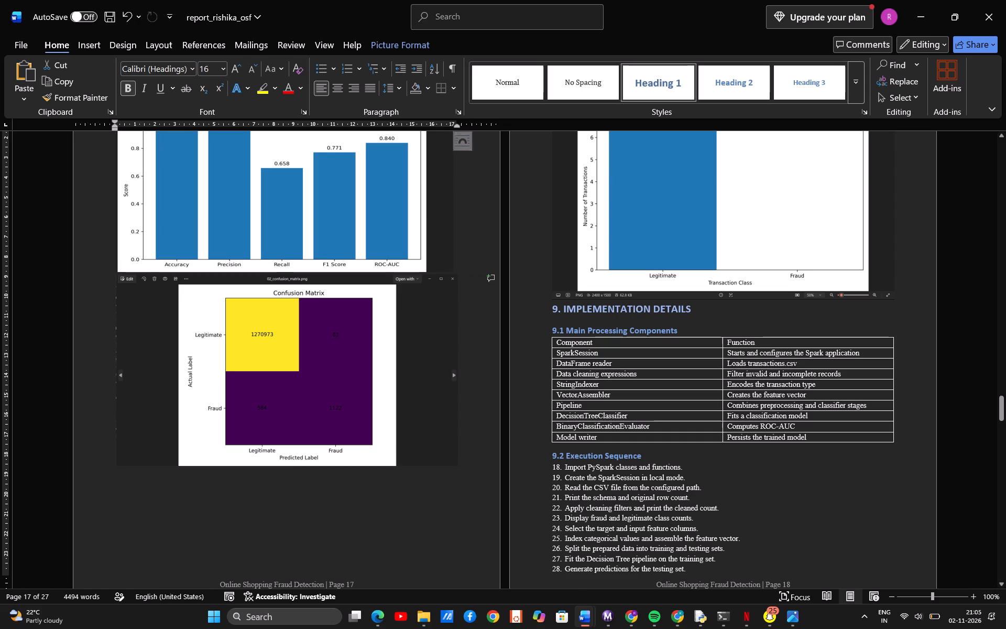
# Undo the recent size and rotation changes to the ROC curve and evaluation metrics pictures.
pyautogui.hotkey('ctrl', 'z')
pyautogui.hotkey('ctrl', 'z')
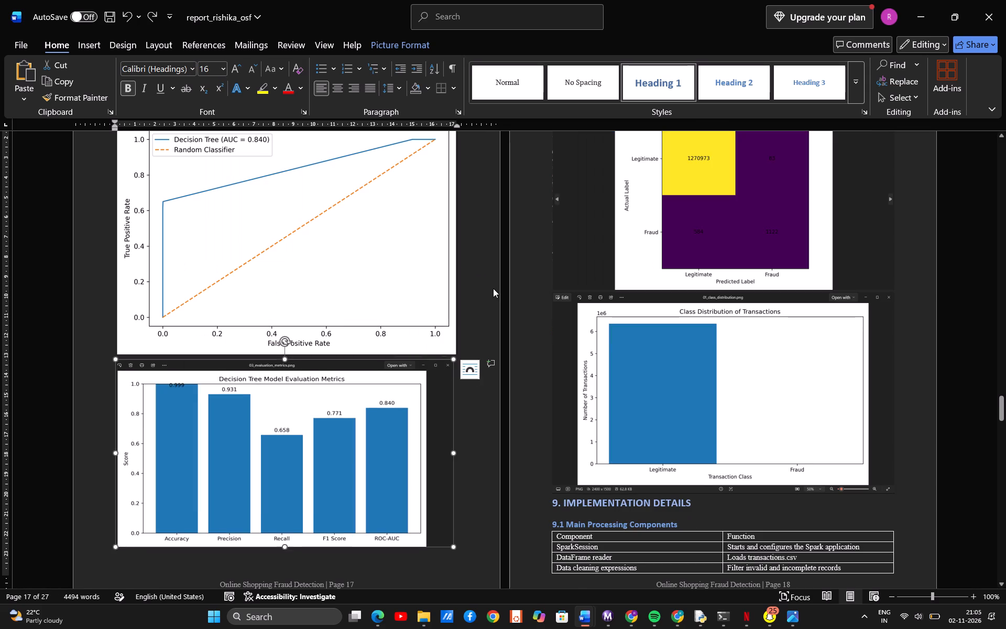
pyautogui.hotkey('ctrl', 'z')
pyautogui.hotkey('ctrl', 'z')
pyautogui.hotkey('ctrl', 'z')
pyautogui.hotkey('ctrl', 'z')
pyautogui.hotkey('ctrl', 'z')
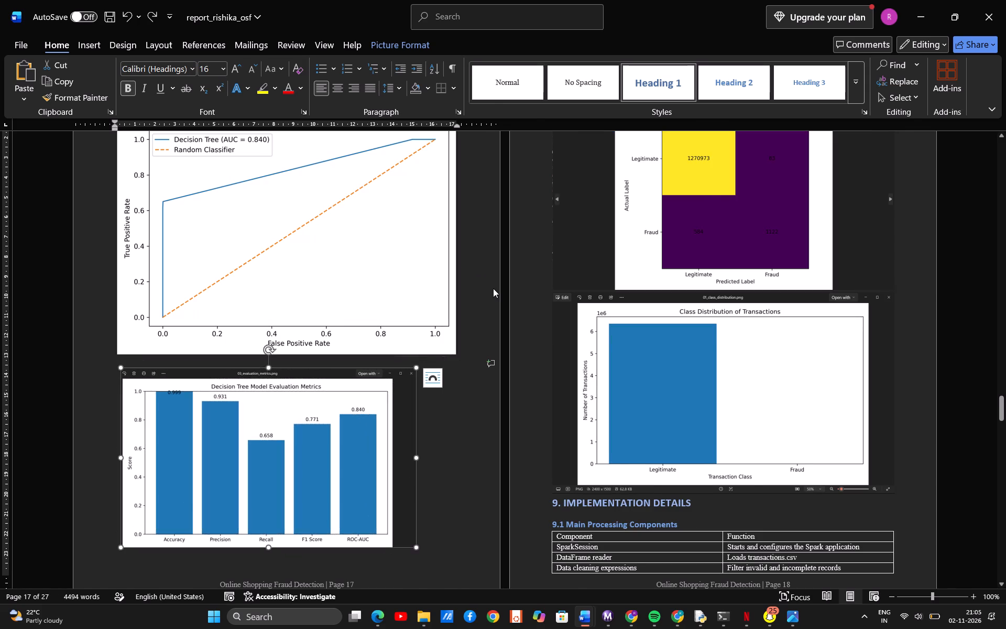
# Look through the report's pages from section 7.4 to section 9.3 to check the picture layout and blank pages.
pyautogui.scroll(5, 493, 288)
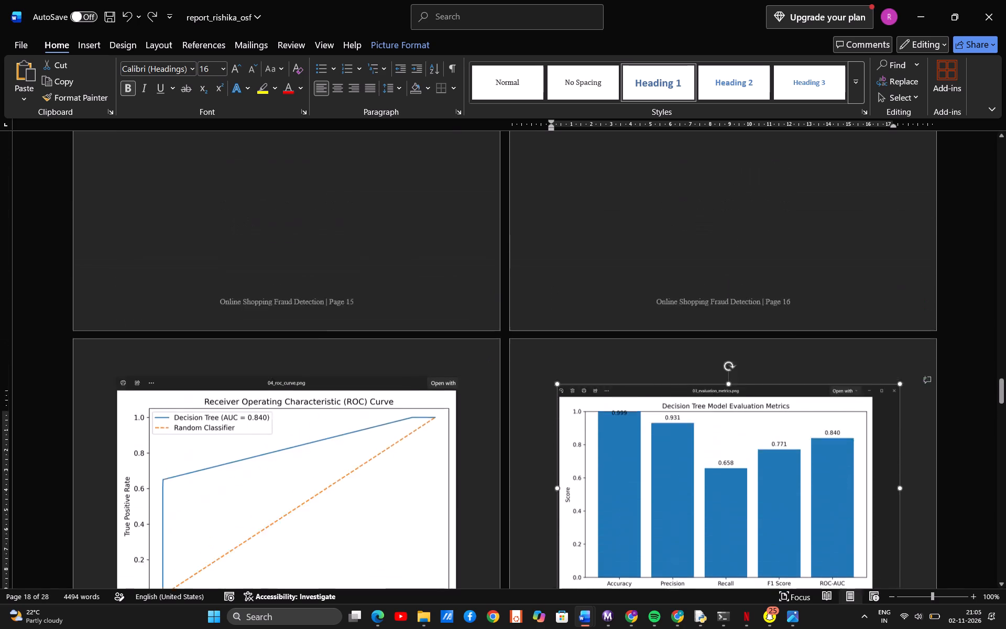
pyautogui.scroll(2, 493, 288)
pyautogui.scroll(-16, 493, 288)
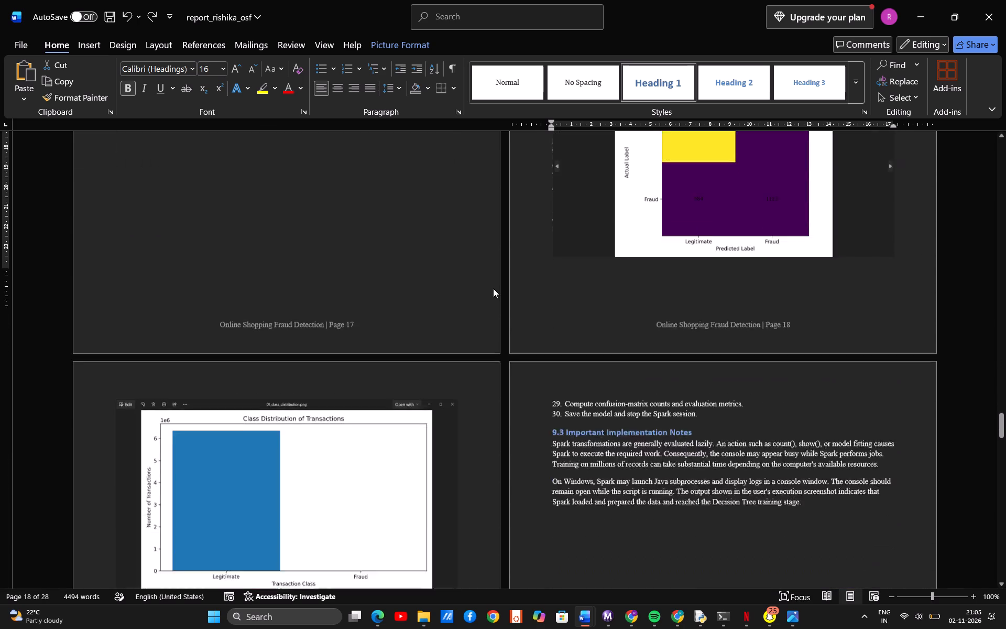
pyautogui.scroll(-10, 493, 288)
pyautogui.scroll(4, 493, 288)
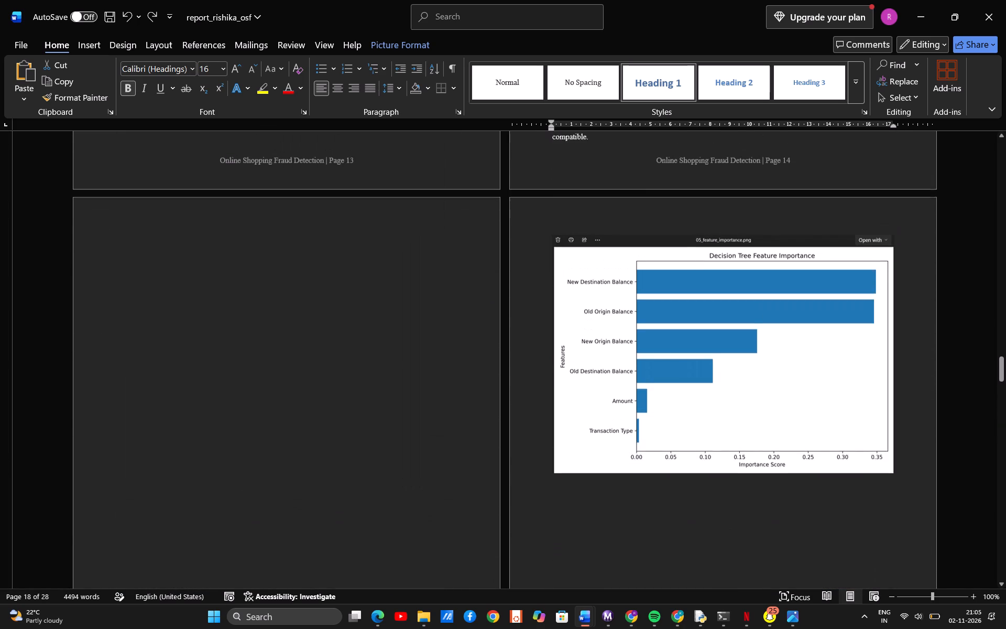
pyautogui.scroll(5, 493, 288)
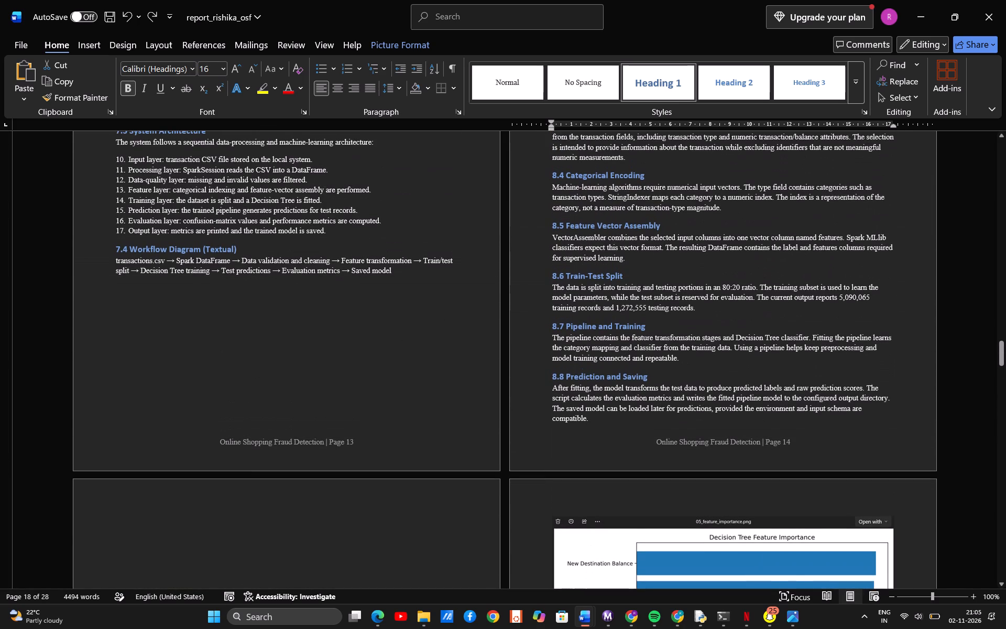
pyautogui.scroll(-2, 493, 288)
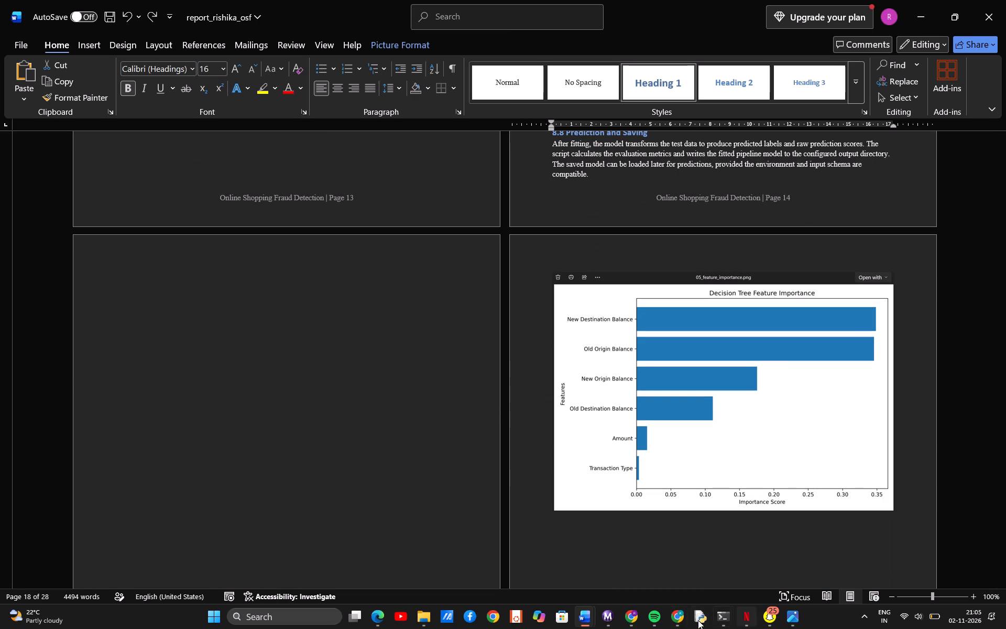
# Switch to the IDLE Shell and snip the latest run's output from Loading Data through Saving Model at full window width.
pyautogui.click(644, 551)
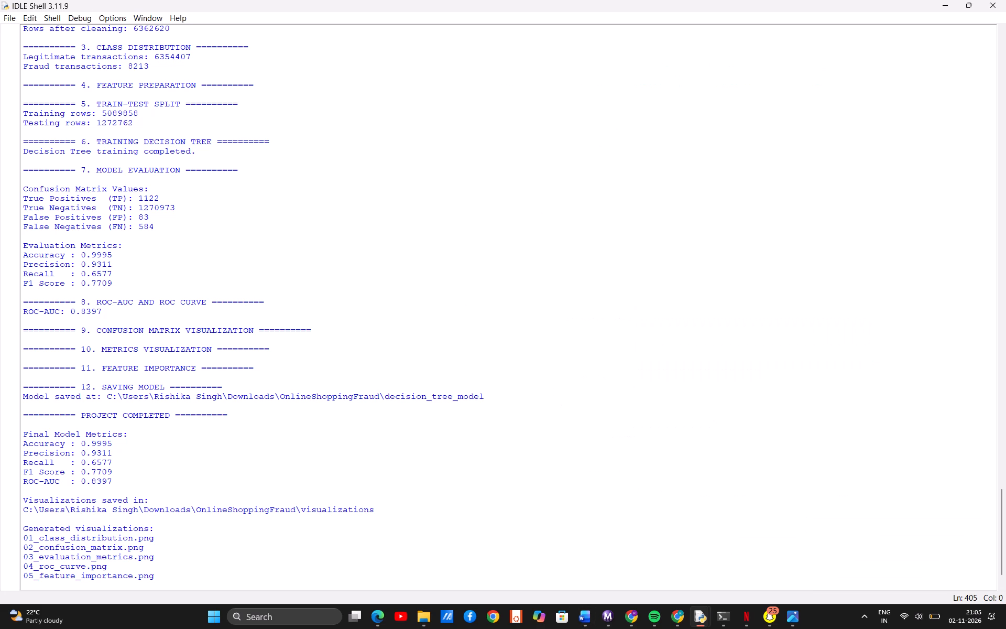
pyautogui.scroll(1, 644, 551)
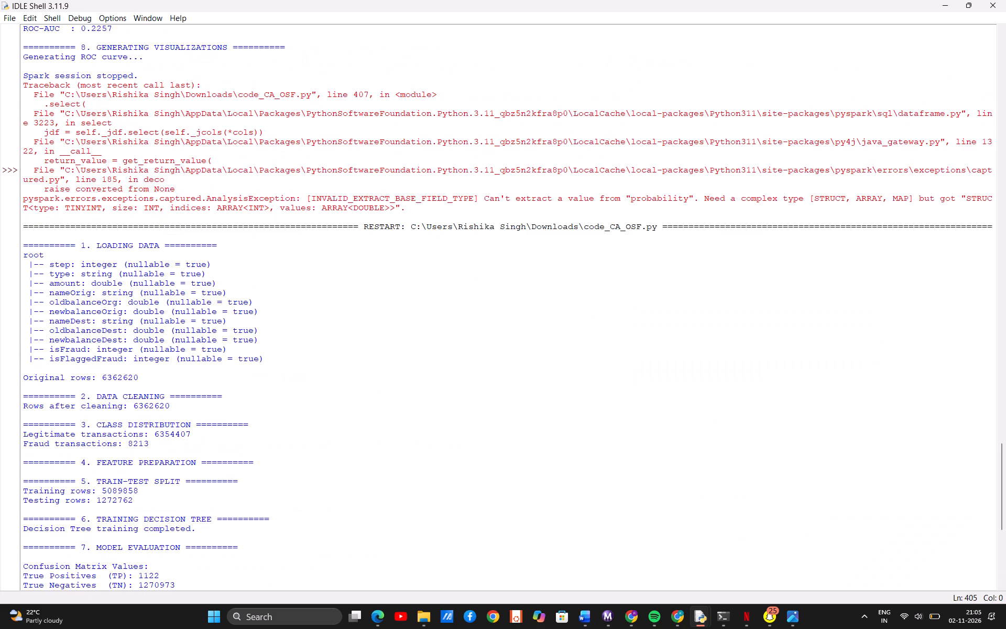
pyautogui.scroll(1, 644, 551)
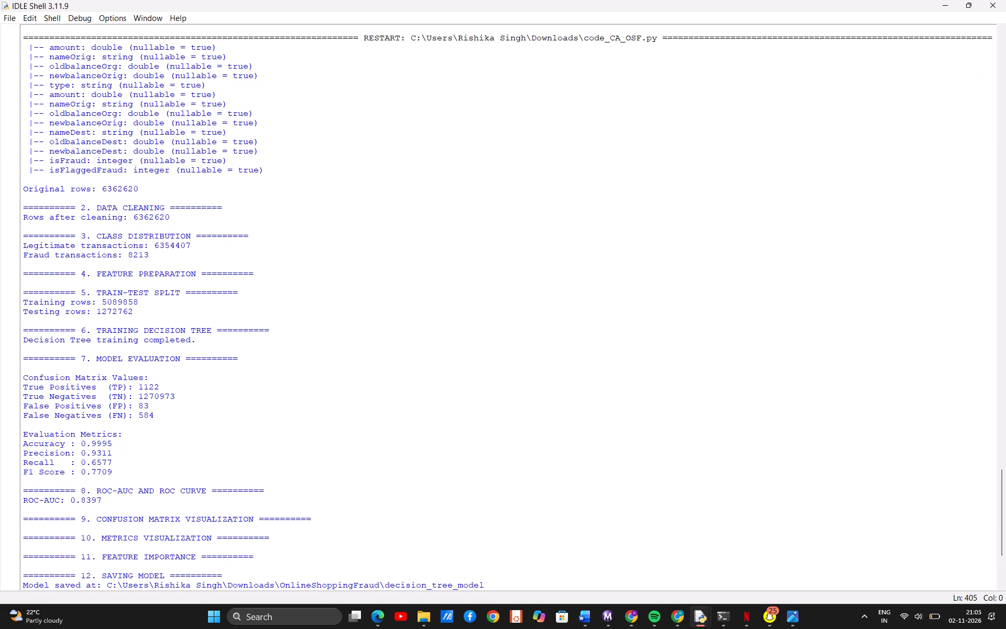
pyautogui.press('Print')
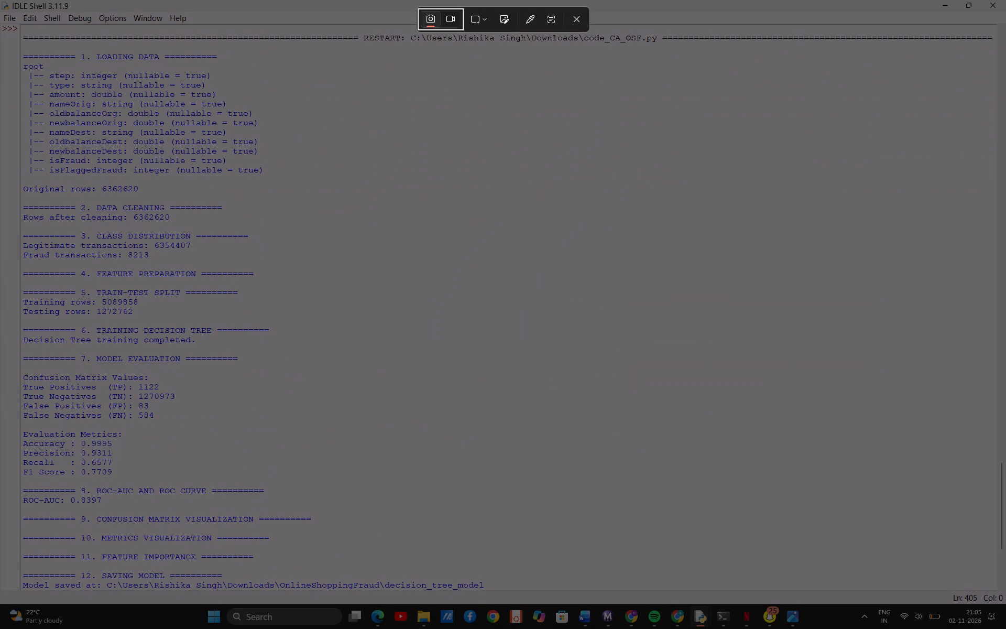
pyautogui.moveTo(0, 0); pyautogui.dragTo(422, 549)
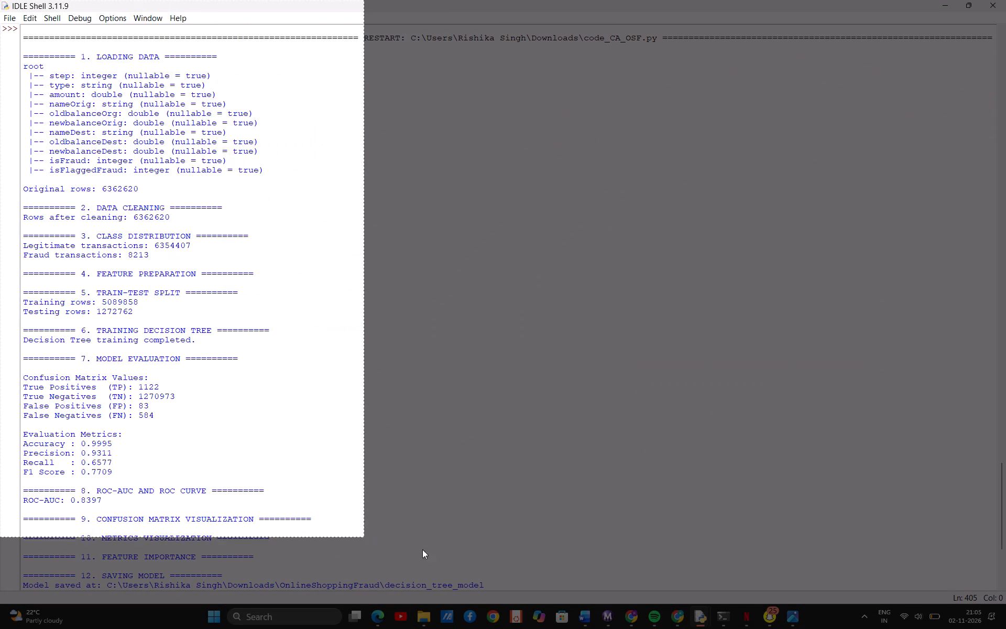
pyautogui.moveTo(422, 549); pyautogui.dragTo(948, 556)
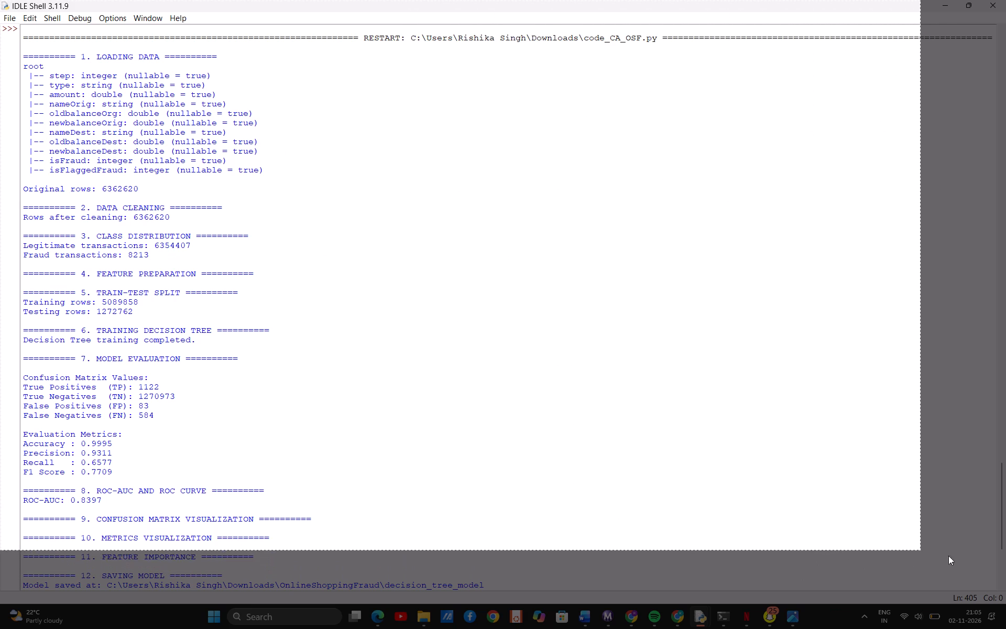
pyautogui.moveTo(948, 556); pyautogui.dragTo(1005, 580)
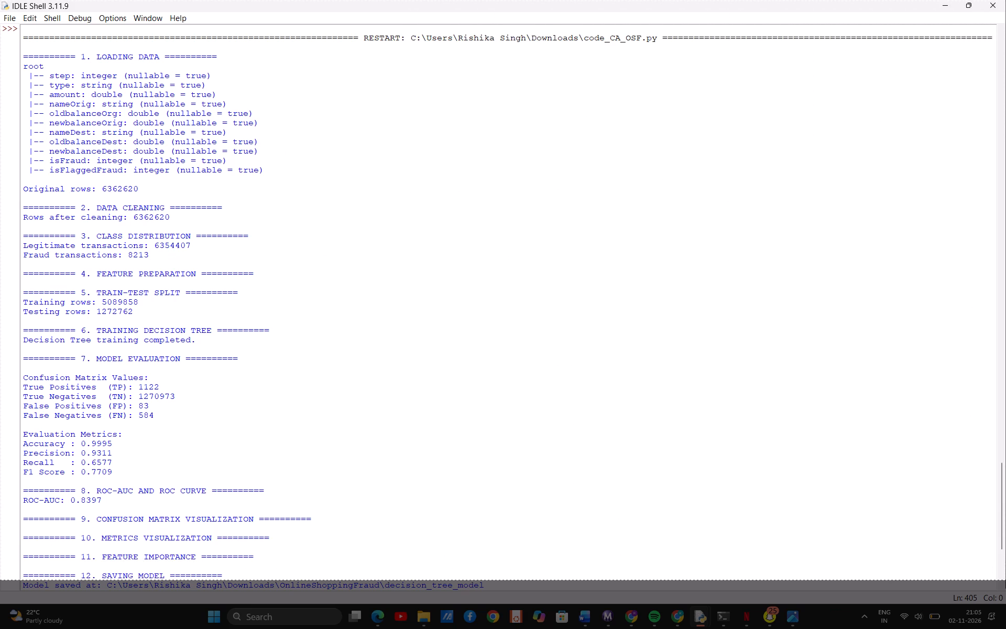
pyautogui.moveTo(1005, 580); pyautogui.dragTo(1005, 594)
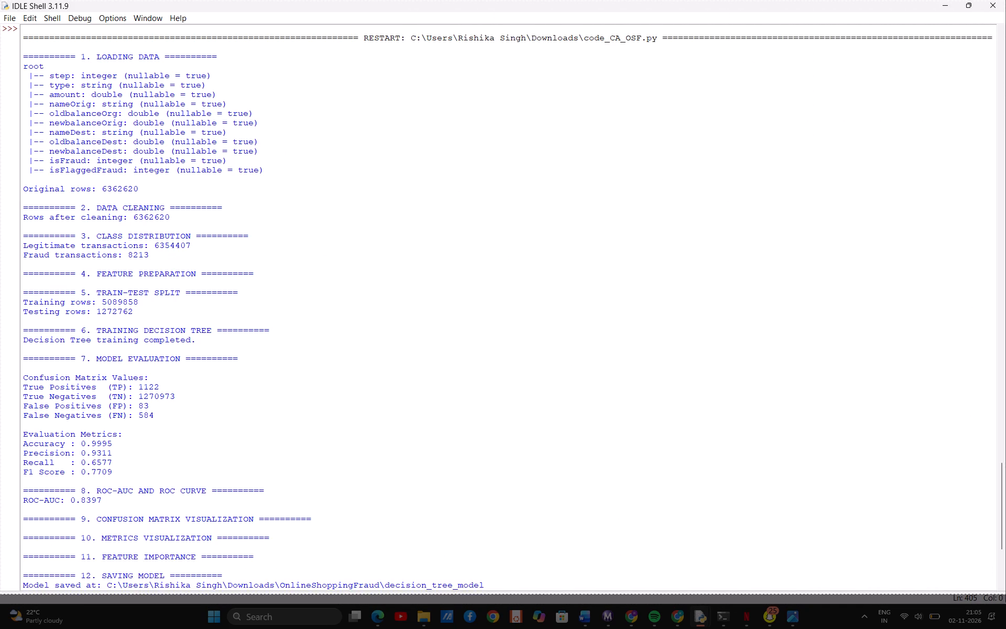
pyautogui.moveTo(1005, 594); pyautogui.dragTo(1005, 591)
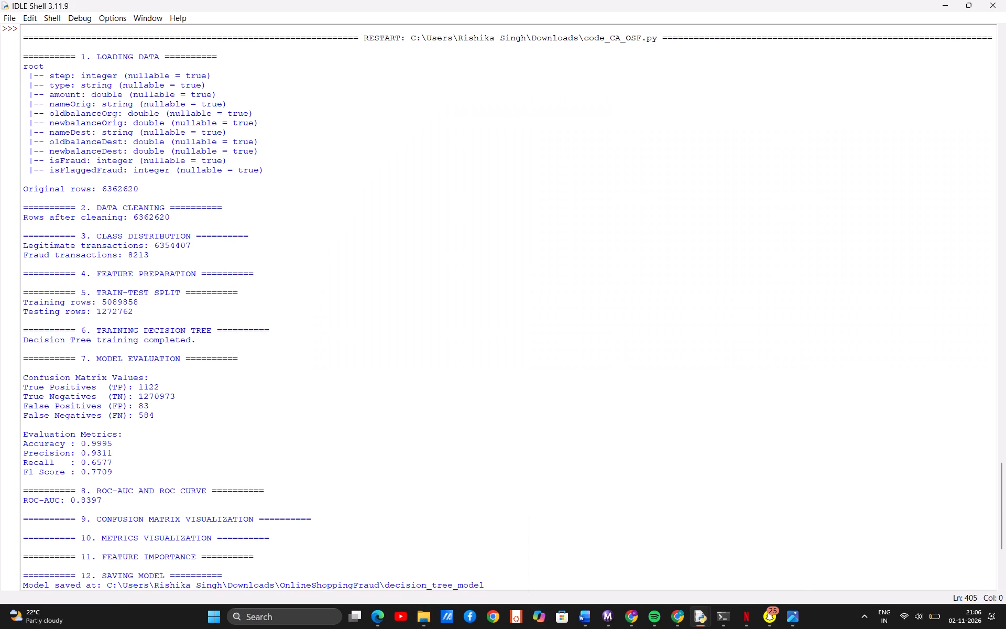
# Close the powerbi report document in Word and return to the Online Shopping Fraud Detection report.
pyautogui.click(652, 570)
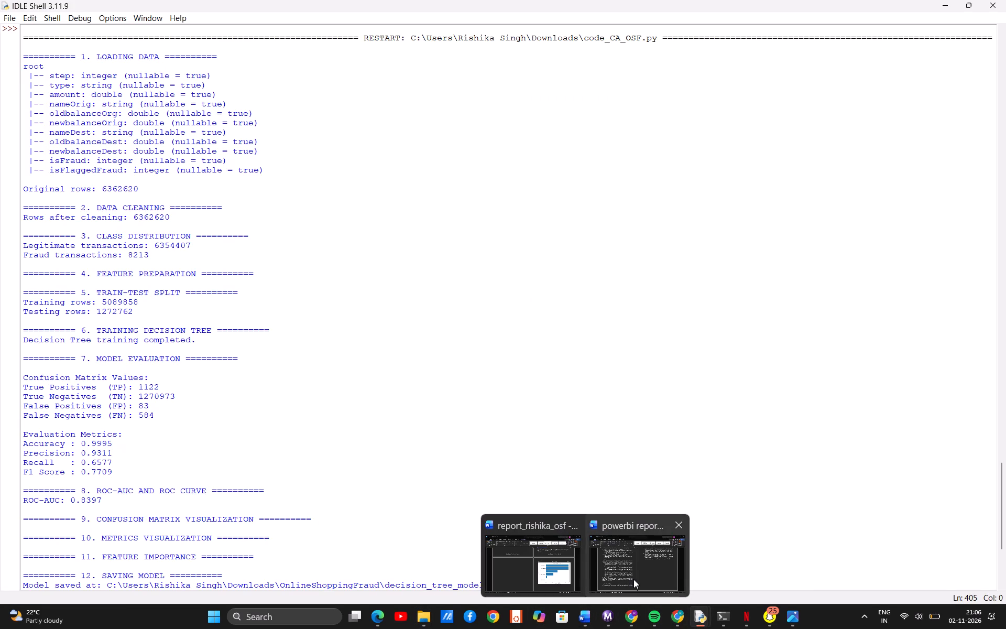
pyautogui.click(633, 579)
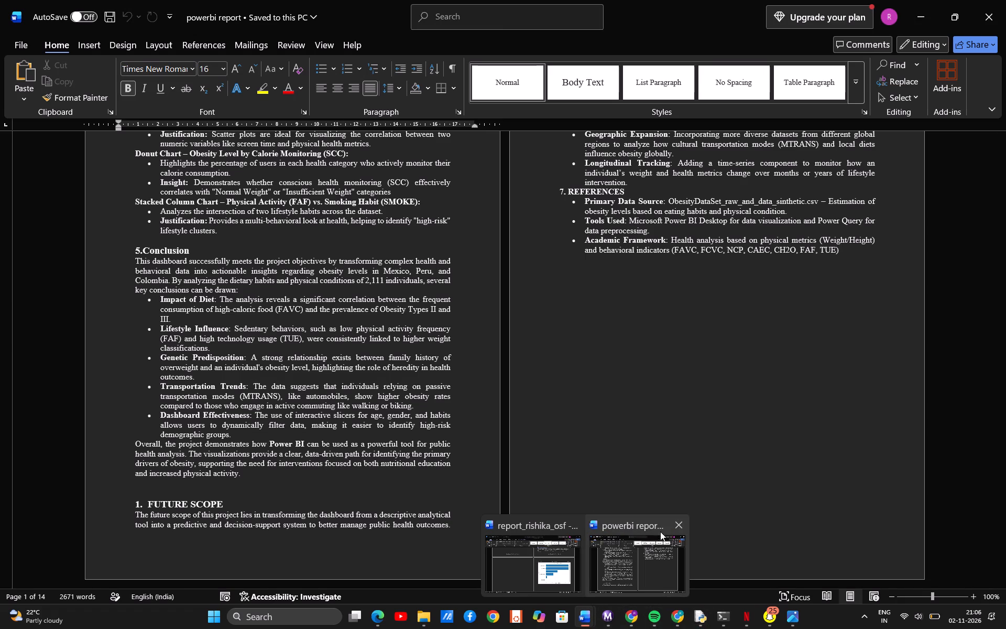
pyautogui.click(676, 522)
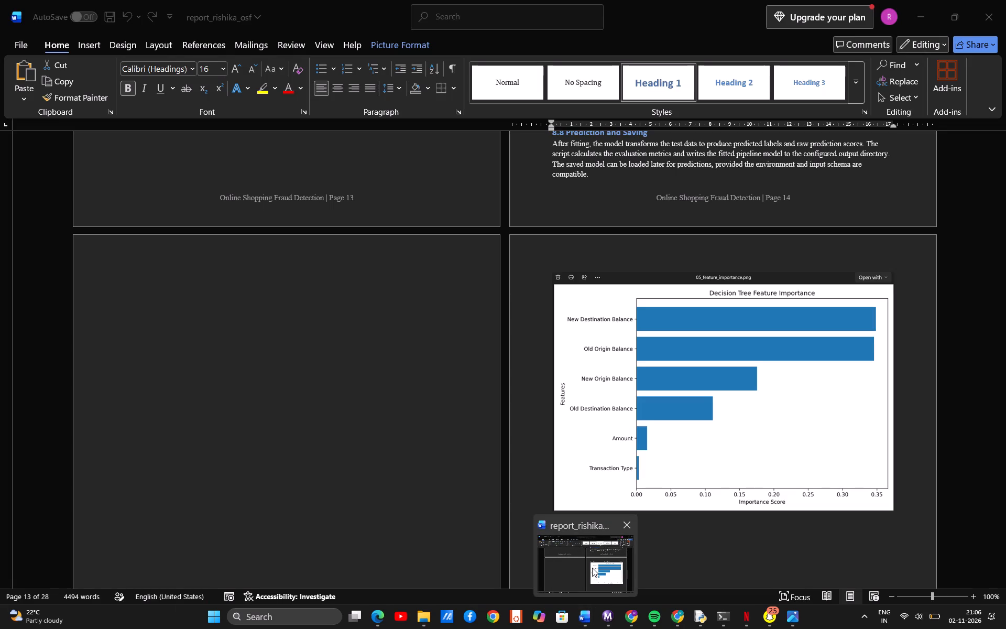
pyautogui.click(592, 568)
# Paste the IDLE output snip onto the blank page before the feature importance chart.
pyautogui.click(319, 429)
pyautogui.hotkey('ctrl', 'v')
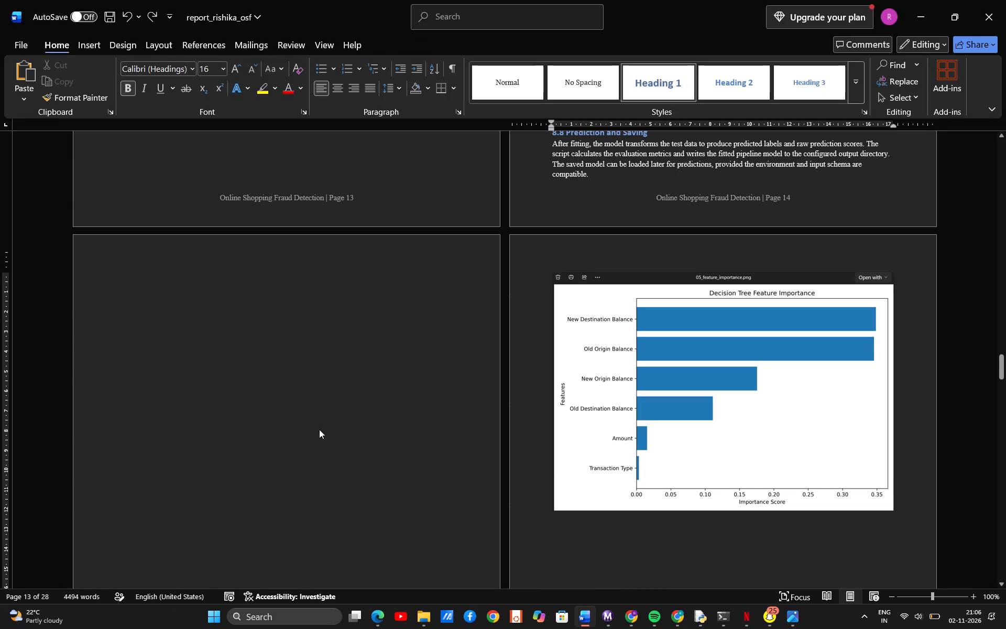
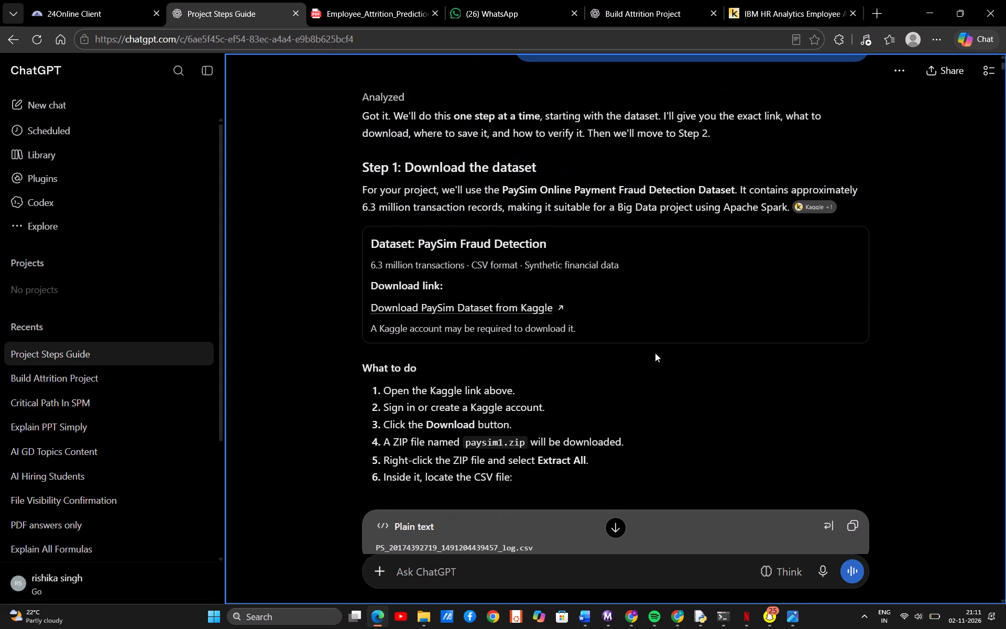
pyautogui.click(498, 315)
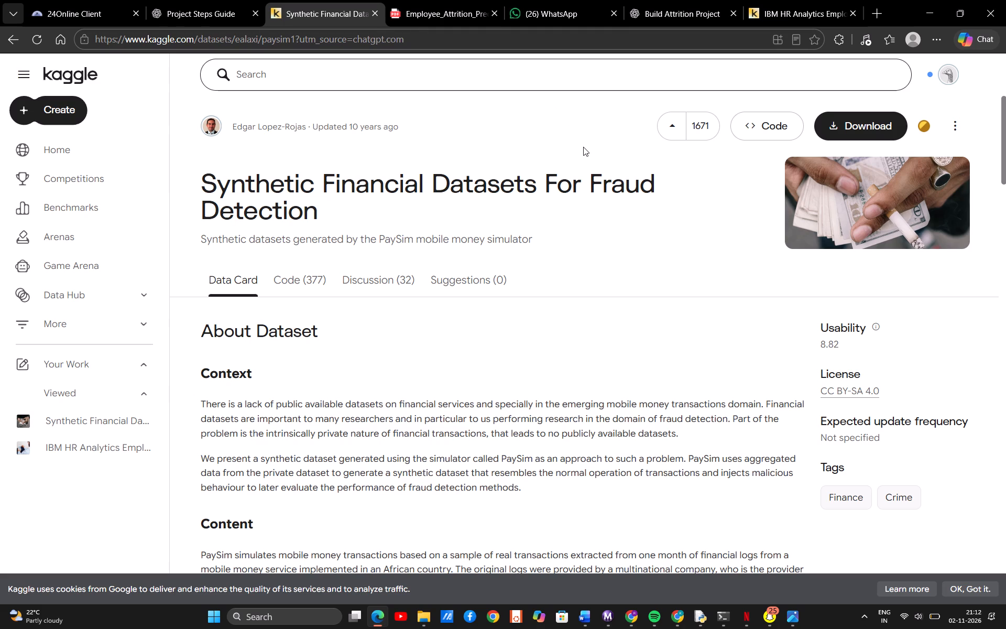
pyautogui.click(294, 39)
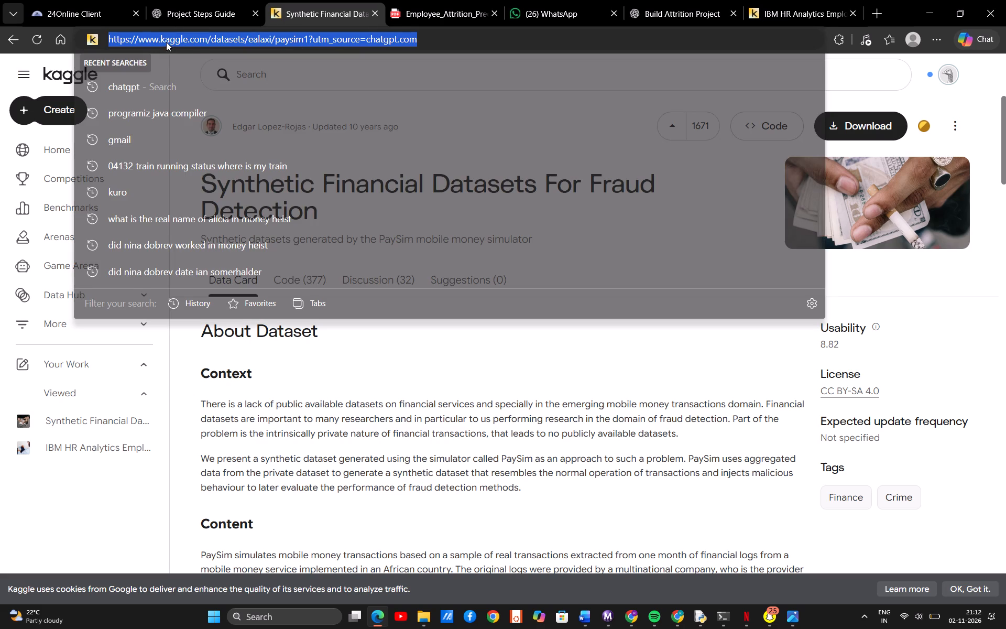
pyautogui.click(113, 40)
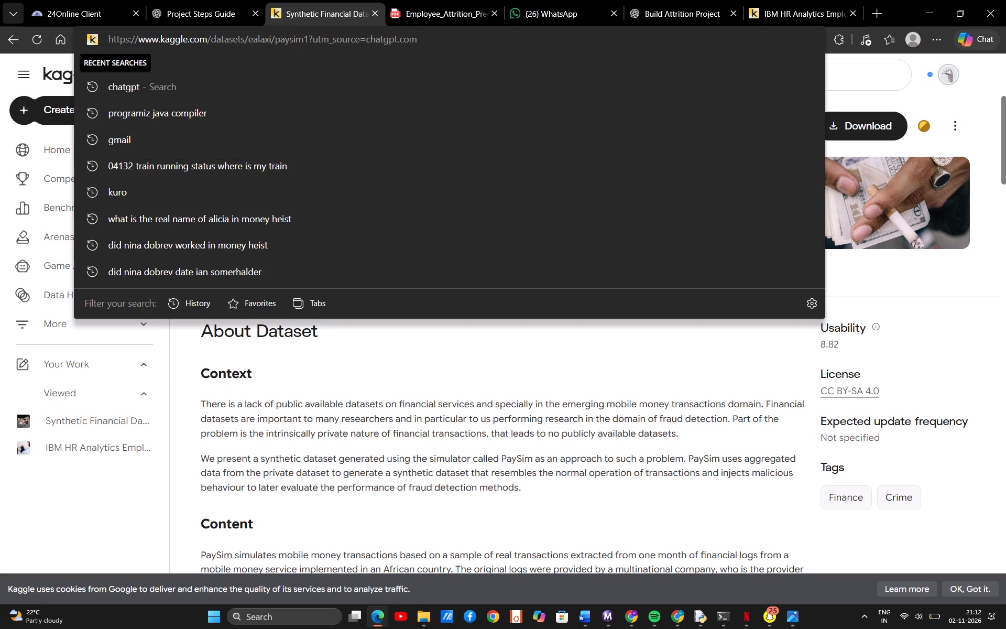
pyautogui.moveTo(108, 38); pyautogui.dragTo(308, 41)
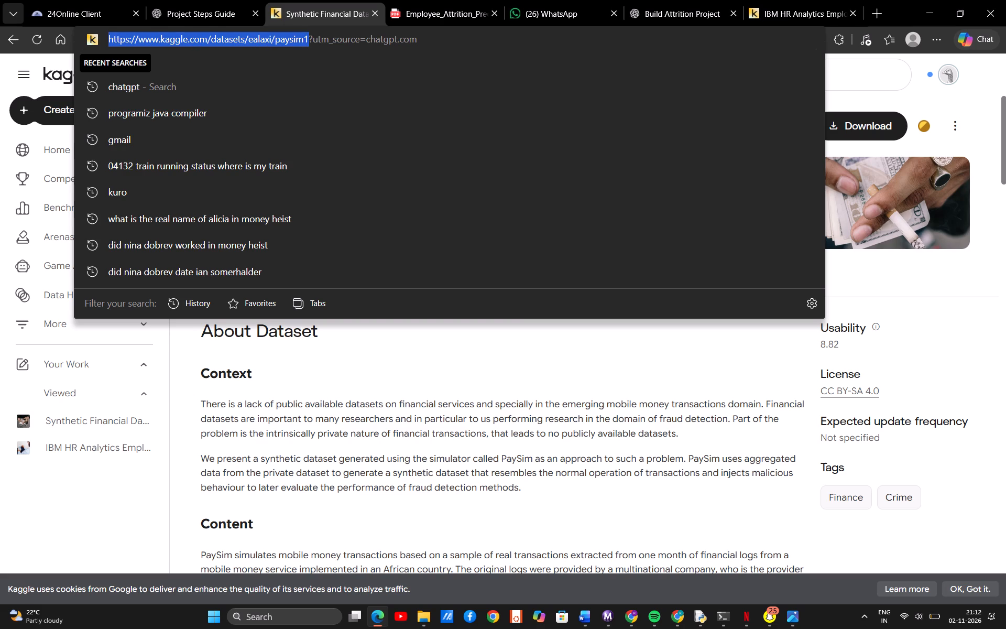
pyautogui.moveTo(308, 41); pyautogui.dragTo(308, 41)
pyautogui.hotkey('ctrl', 'c')
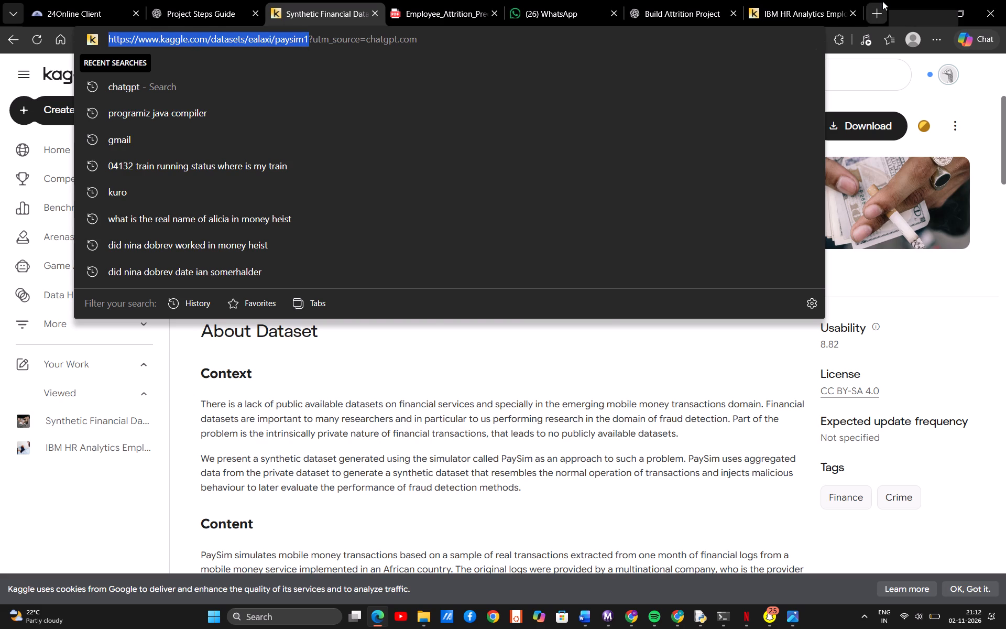
pyautogui.click(881, 1)
pyautogui.hotkey('ctrl', 'v')
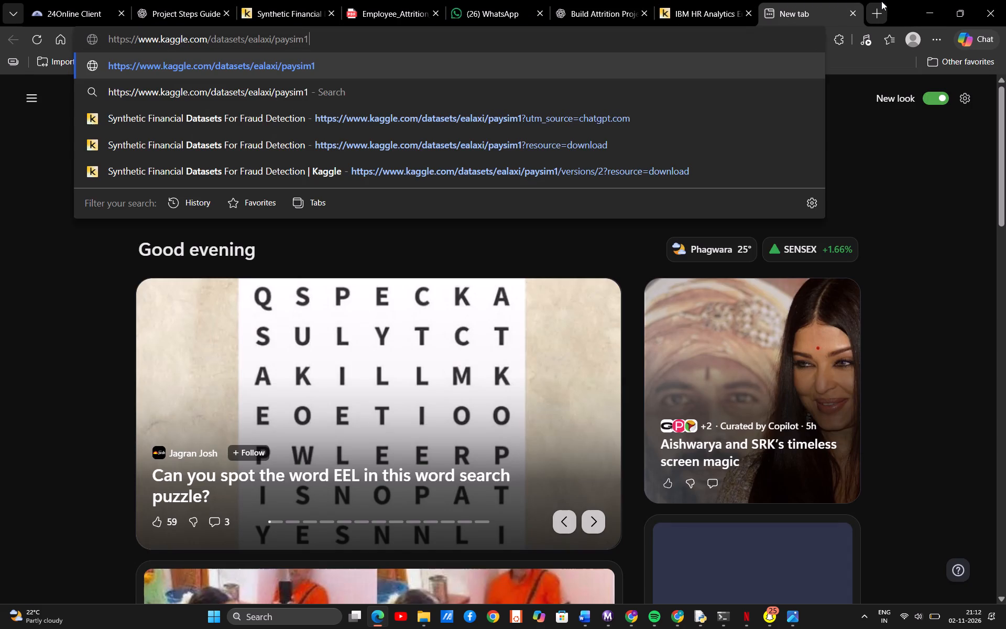
pyautogui.press('Return')
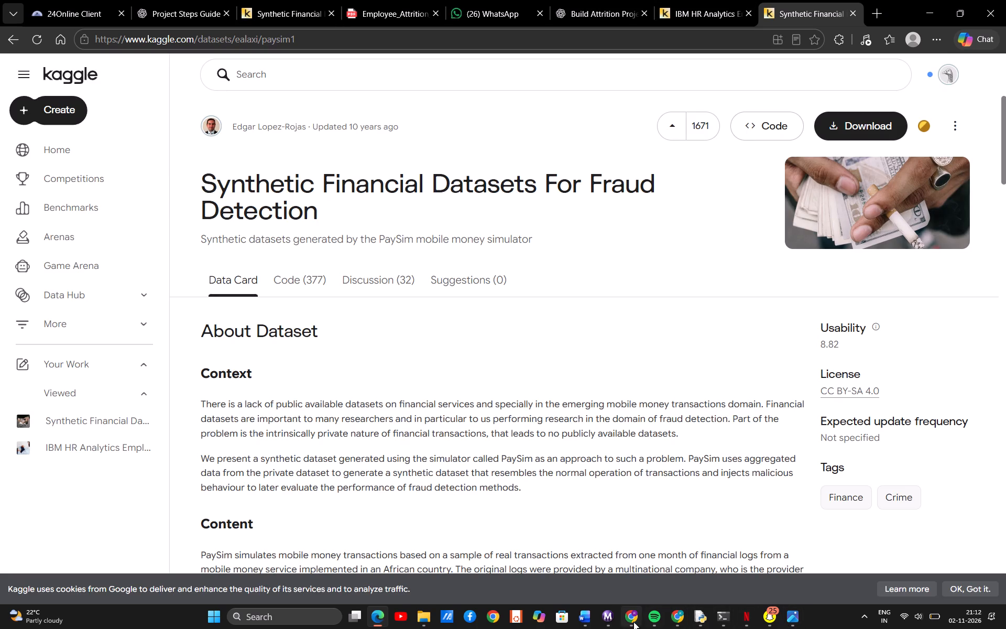
# Switch to the Word report and review it from the title page through the abstract and contents to sections 1–4.
pyautogui.click(578, 568)
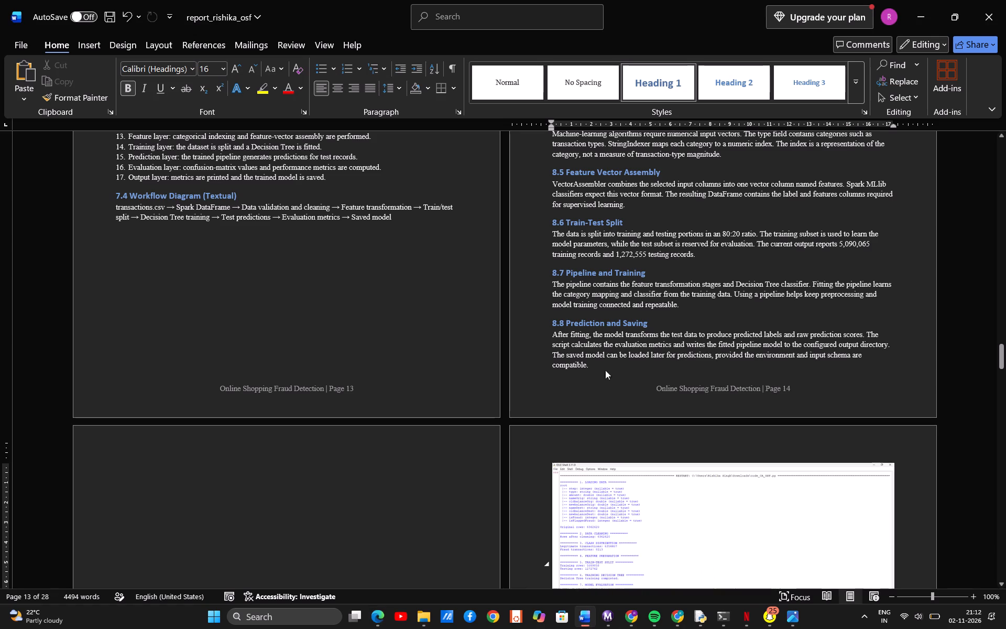
pyautogui.scroll(16, 609, 351)
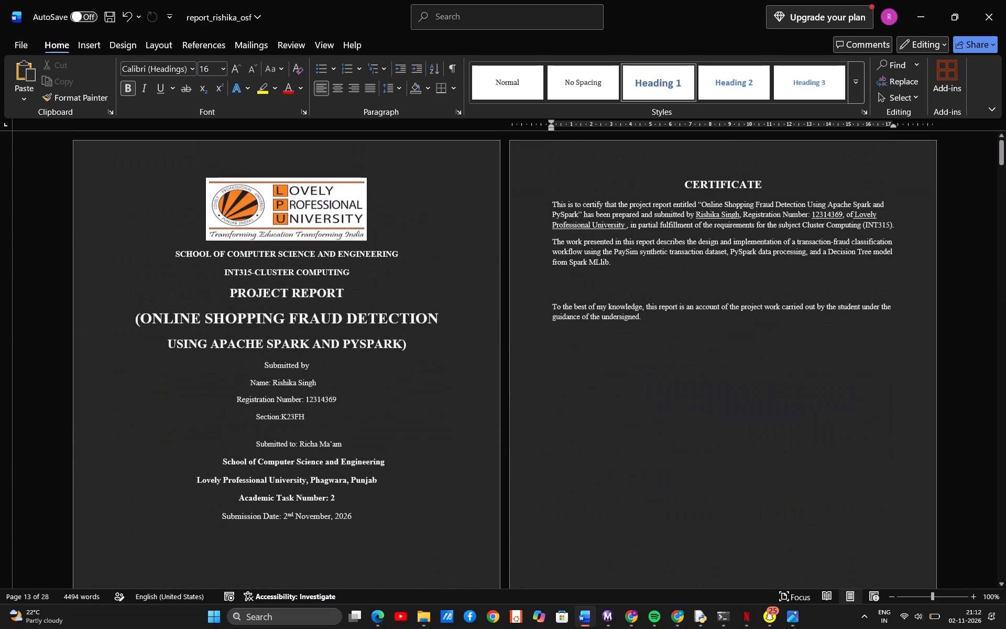
pyautogui.scroll(-20, 609, 351)
pyautogui.scroll(-3, 609, 351)
pyautogui.scroll(1, 609, 351)
pyautogui.scroll(-9, 609, 351)
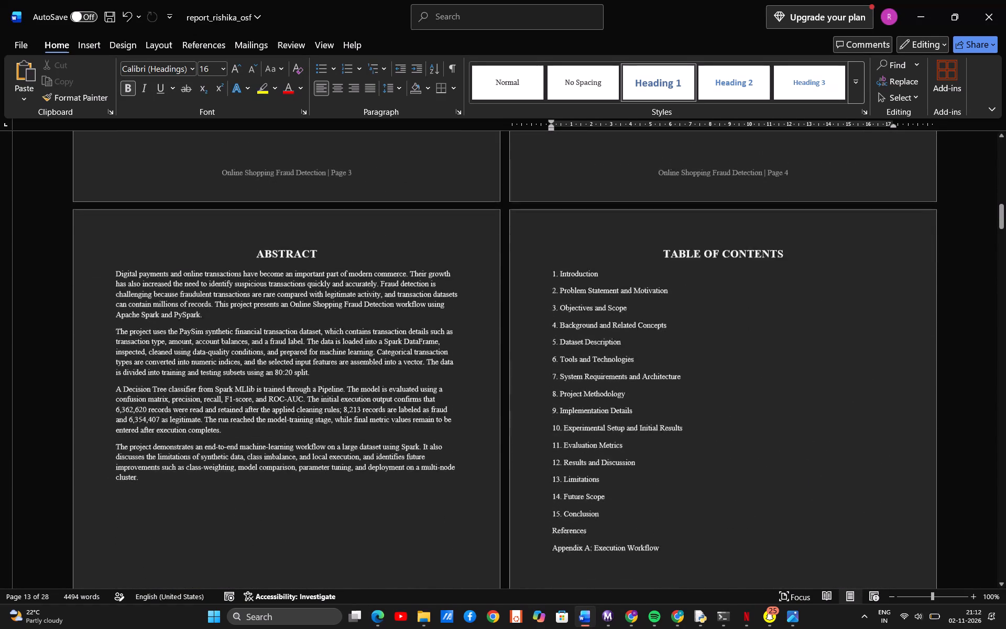
pyautogui.scroll(-6, 609, 351)
pyautogui.scroll(1, 609, 351)
pyautogui.scroll(-3, 609, 351)
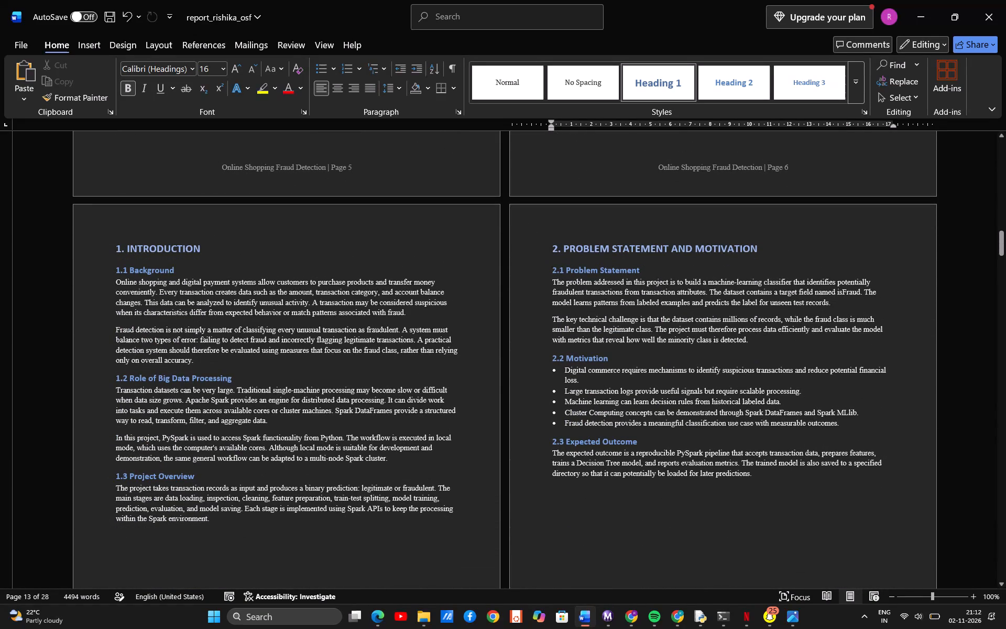
pyautogui.scroll(-9, 609, 351)
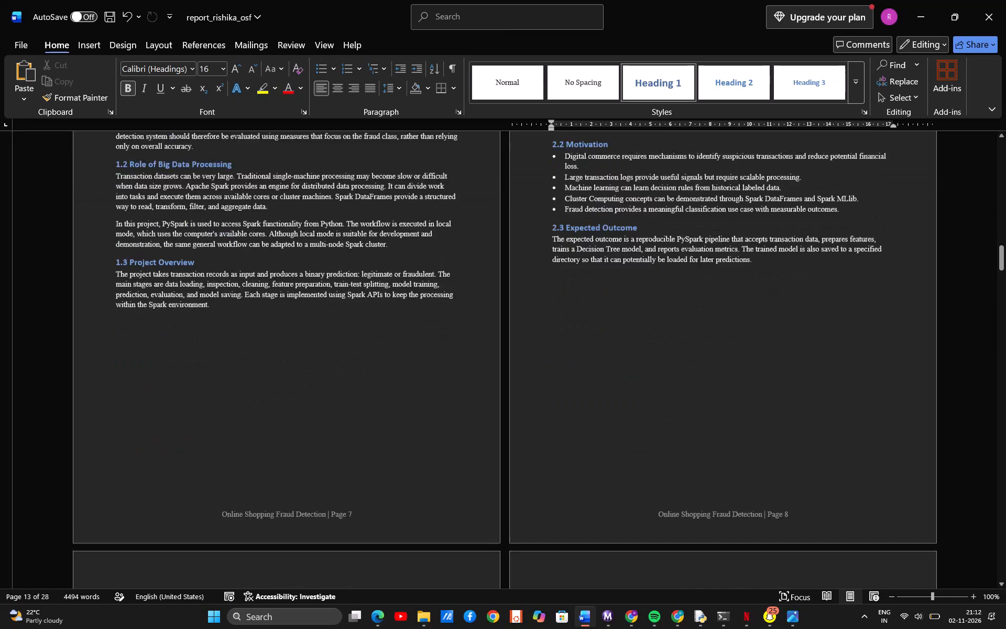
pyautogui.scroll(-2, 609, 351)
pyautogui.scroll(1, 609, 351)
pyautogui.scroll(-2, 609, 351)
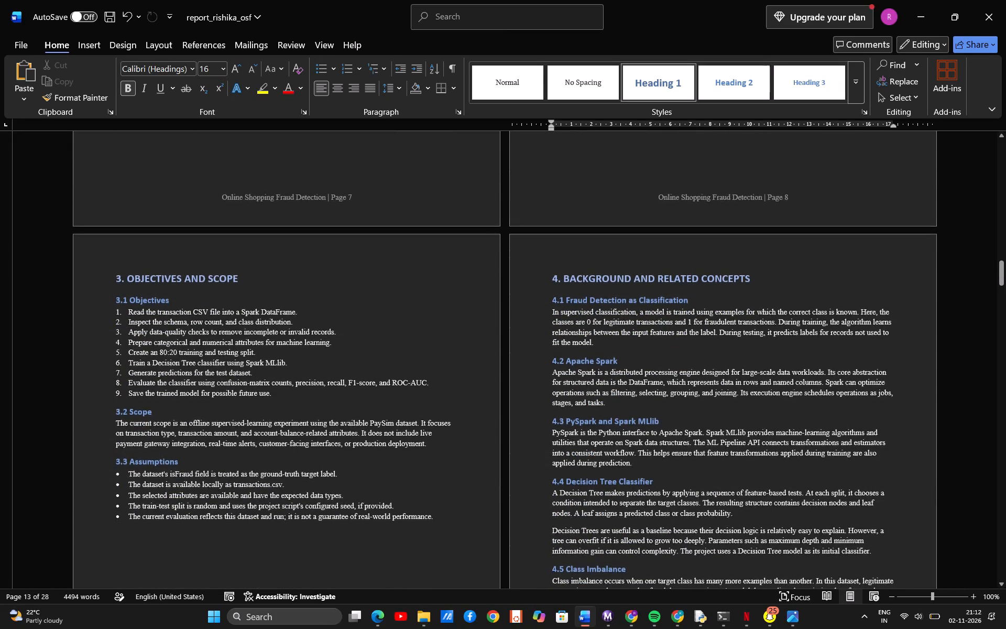
# Examine the report's Dataset Description and Tools and Technologies sections for a place to put the dataset link.
pyautogui.scroll(-5, 609, 351)
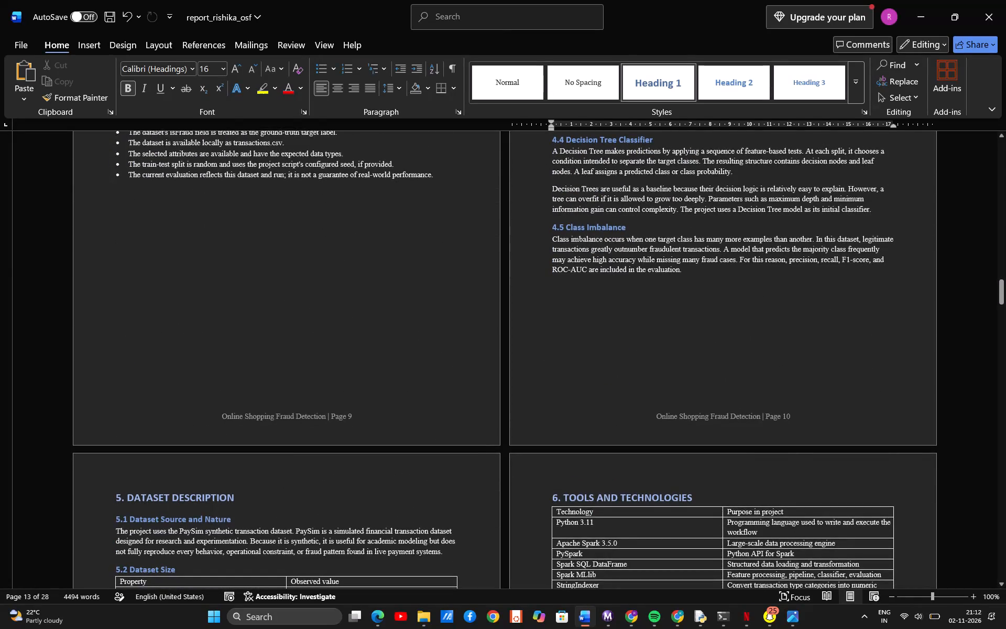
pyautogui.scroll(-3, 609, 351)
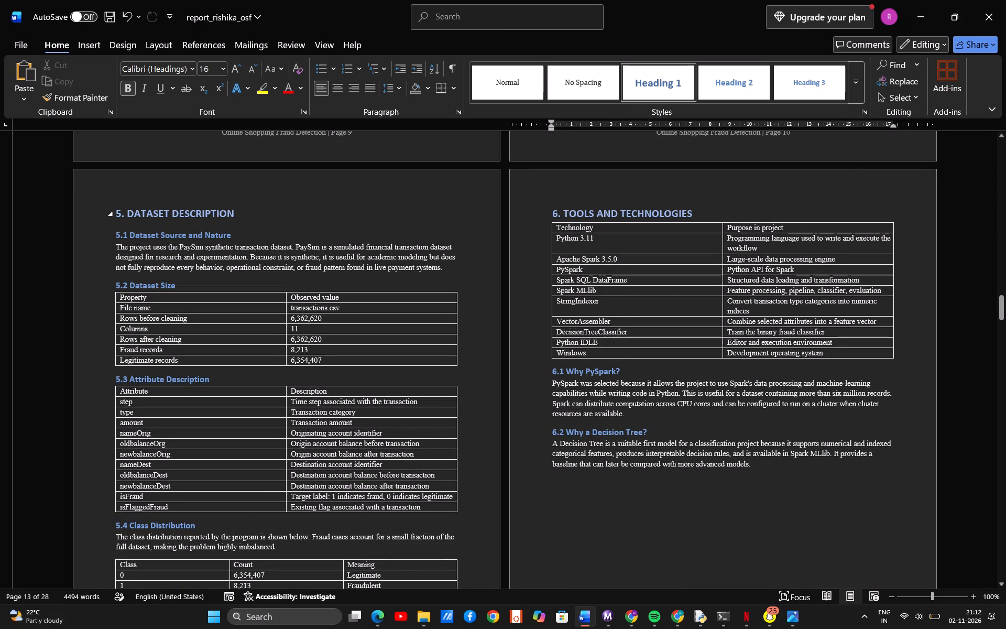
pyautogui.scroll(-2, 258, 221)
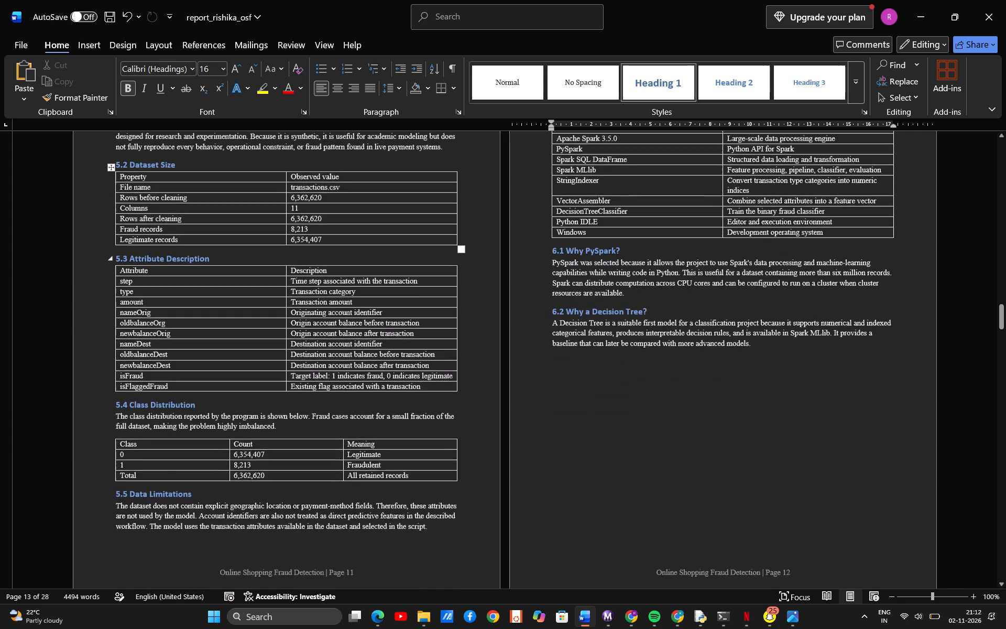
pyautogui.scroll(-2, 258, 221)
pyautogui.scroll(2, 258, 221)
pyautogui.hscroll(1, 258, 221)
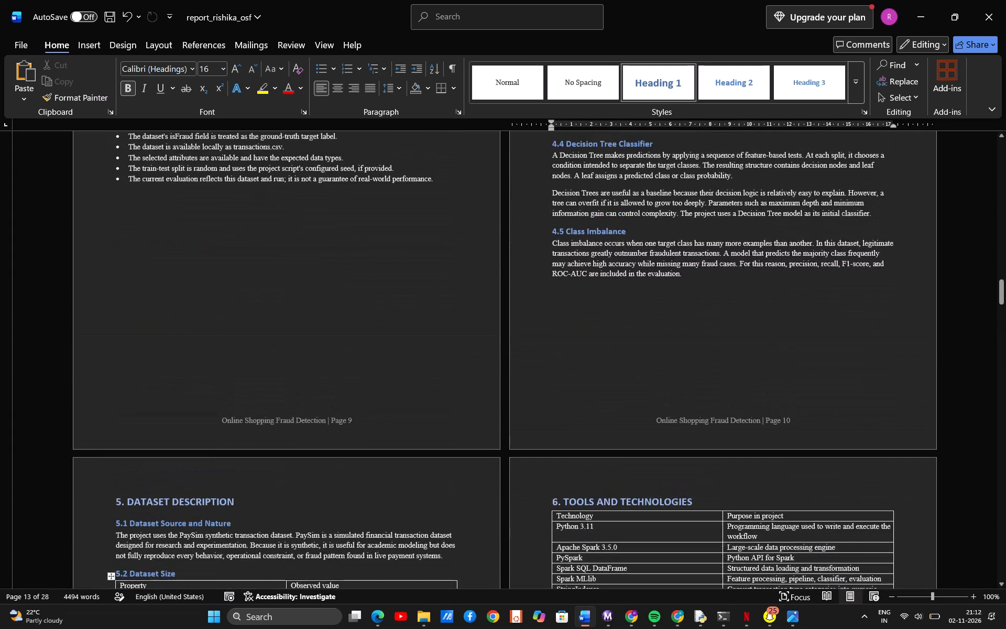
pyautogui.hscroll(1, 258, 221)
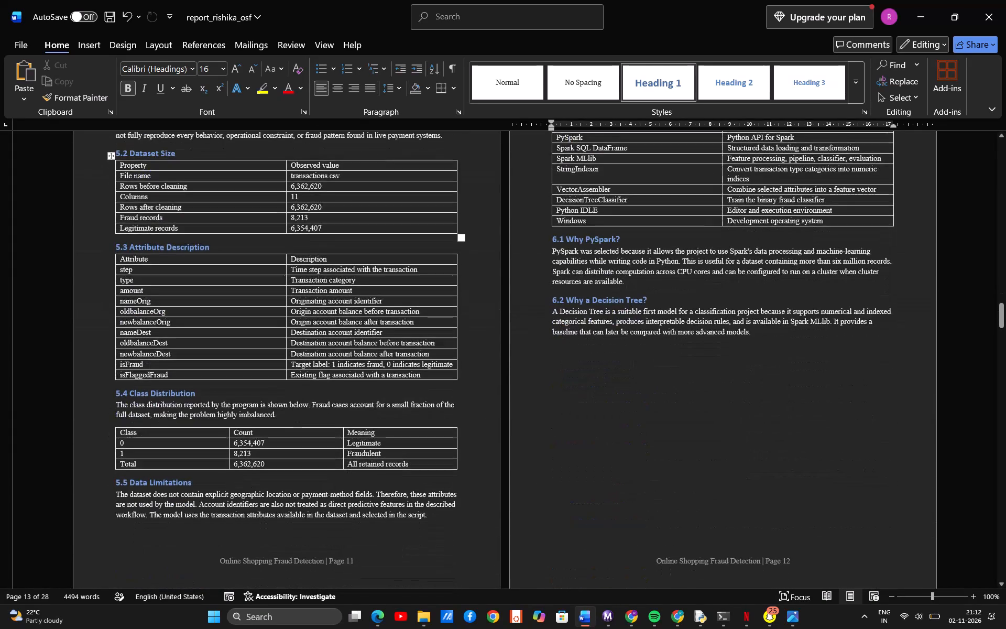
pyautogui.hscroll(1, 258, 221)
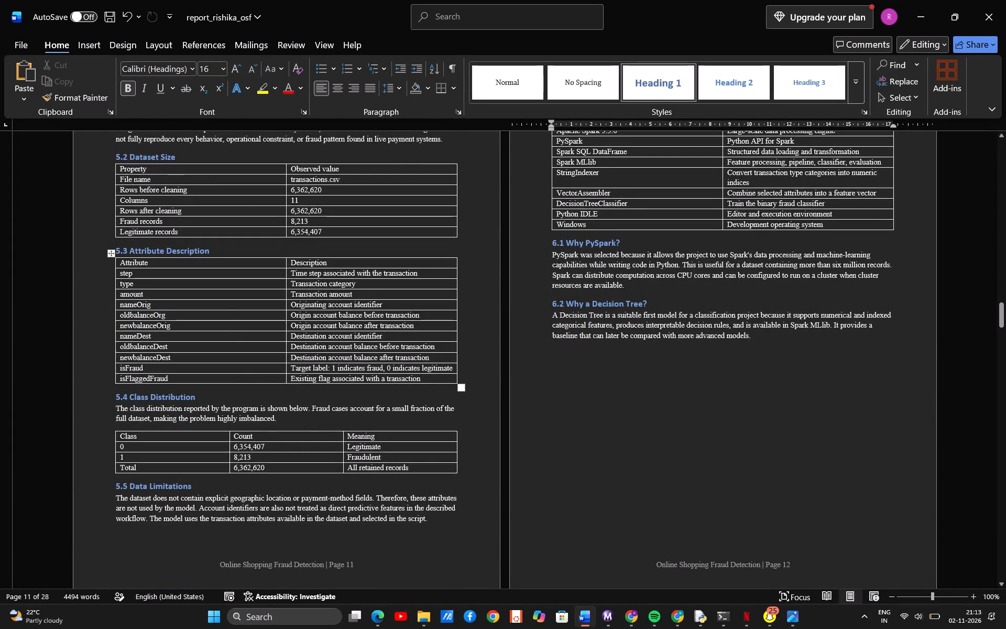
pyautogui.scroll(1, 515, 315)
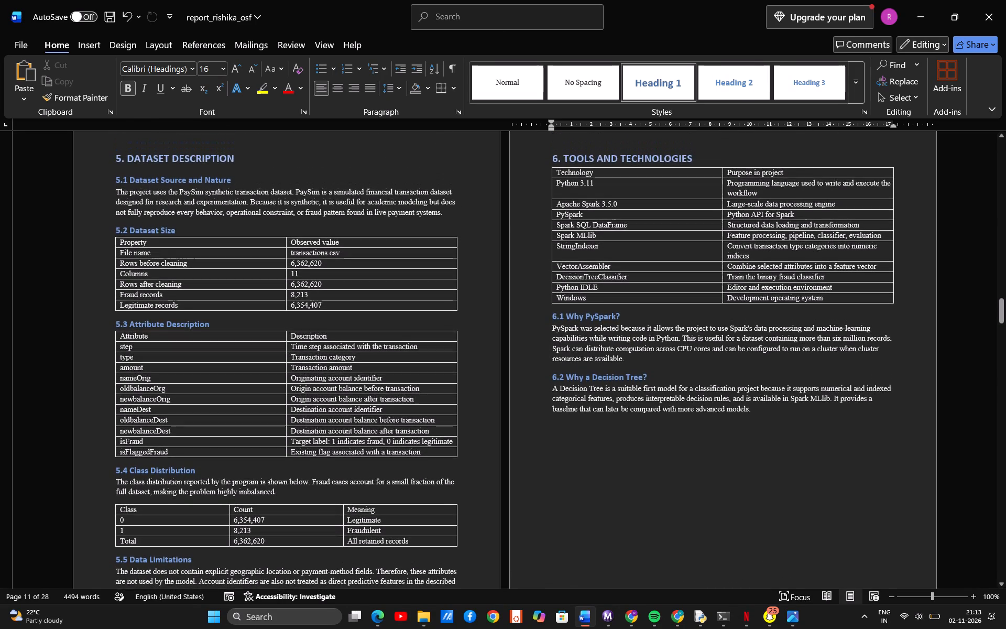
pyautogui.scroll(1, 515, 315)
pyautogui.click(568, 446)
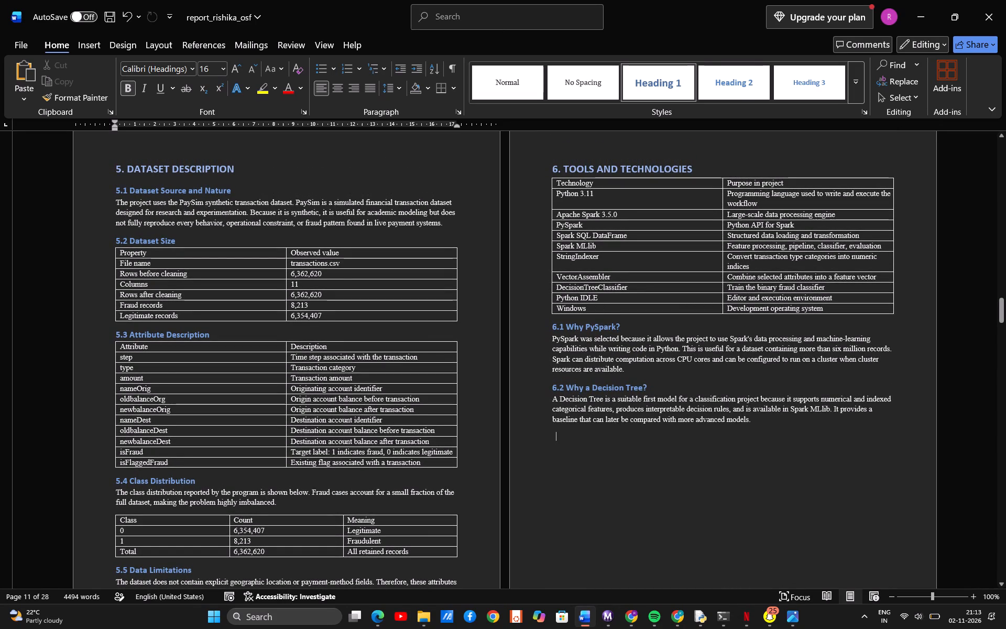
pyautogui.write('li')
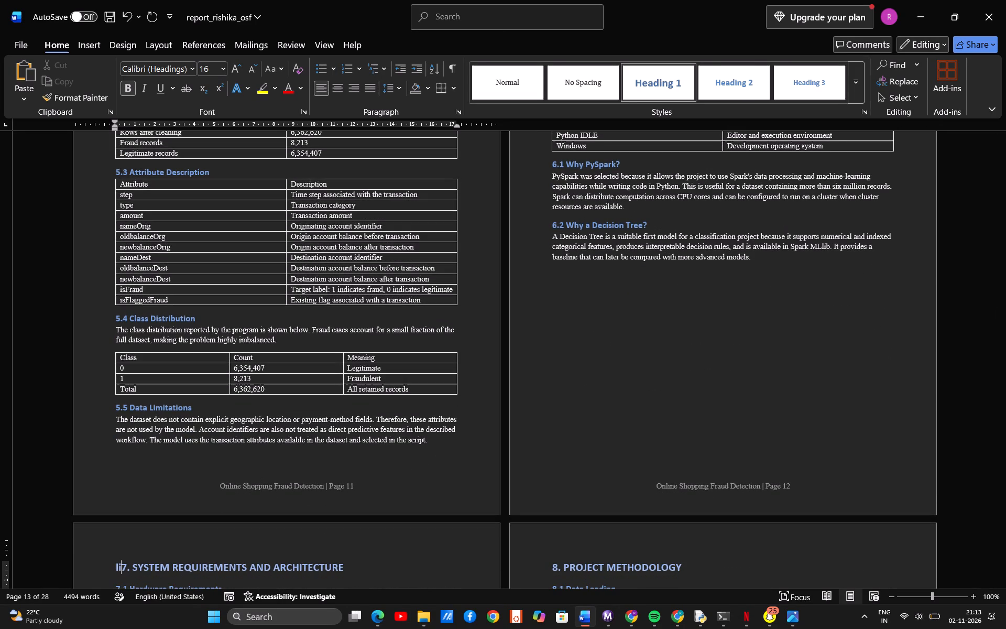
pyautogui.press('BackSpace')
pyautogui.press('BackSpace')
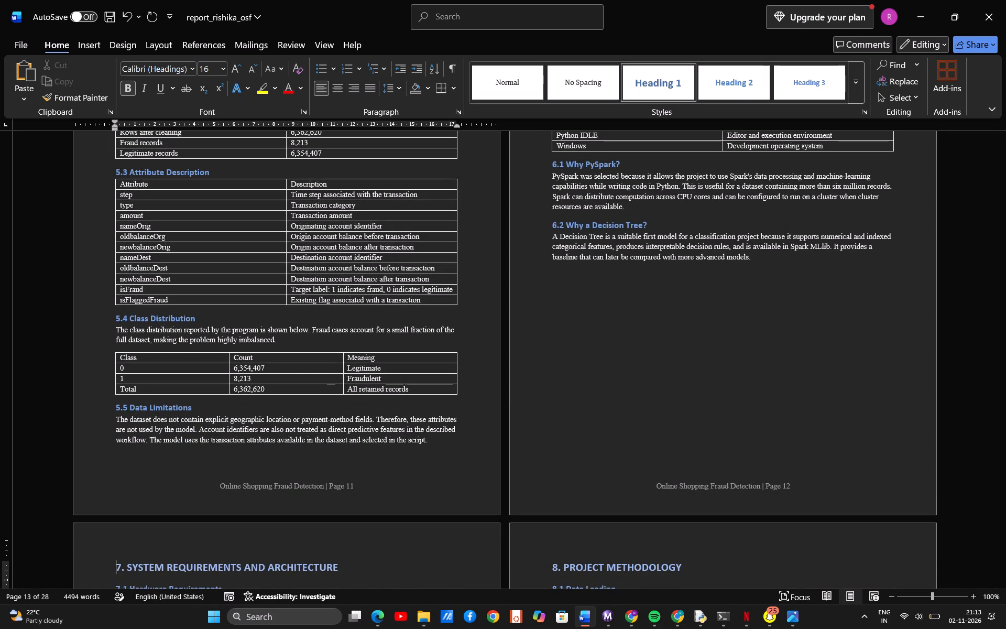
pyautogui.scroll(1, 784, 518)
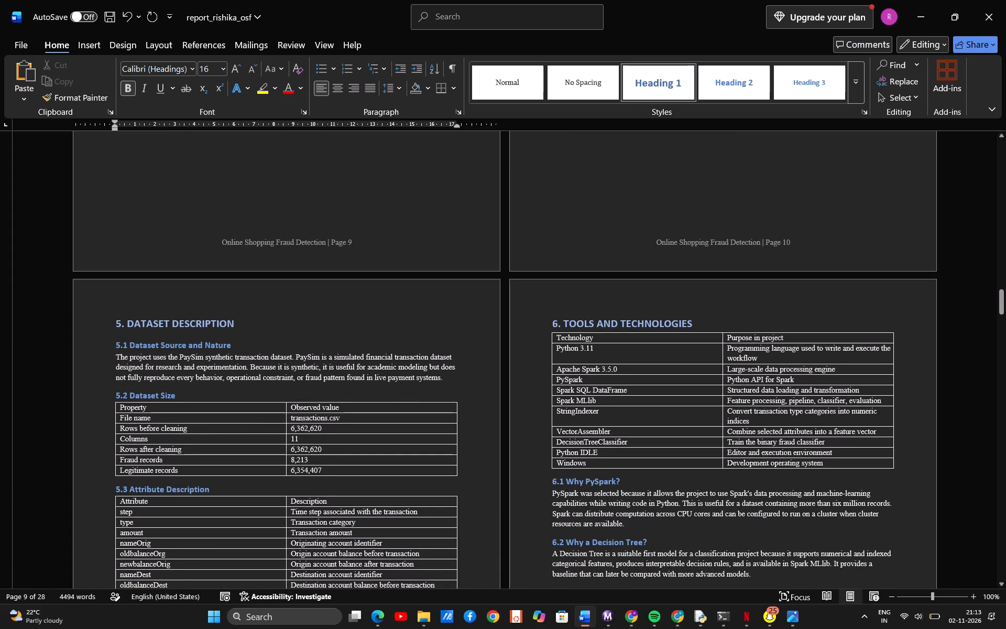
pyautogui.click(555, 313)
pyautogui.press('Left')
pyautogui.press('Return')
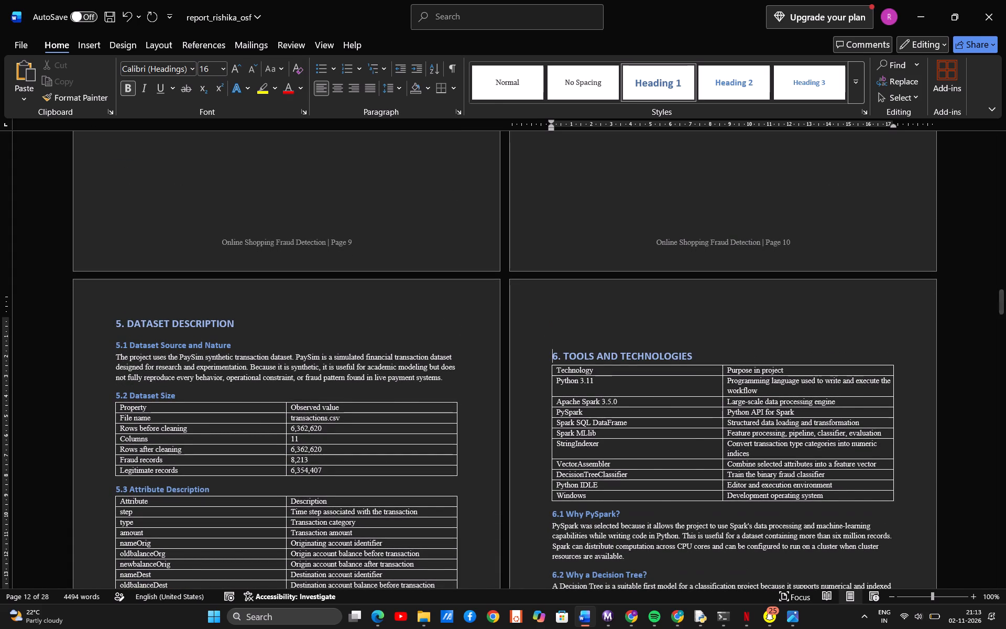
pyautogui.press('Return')
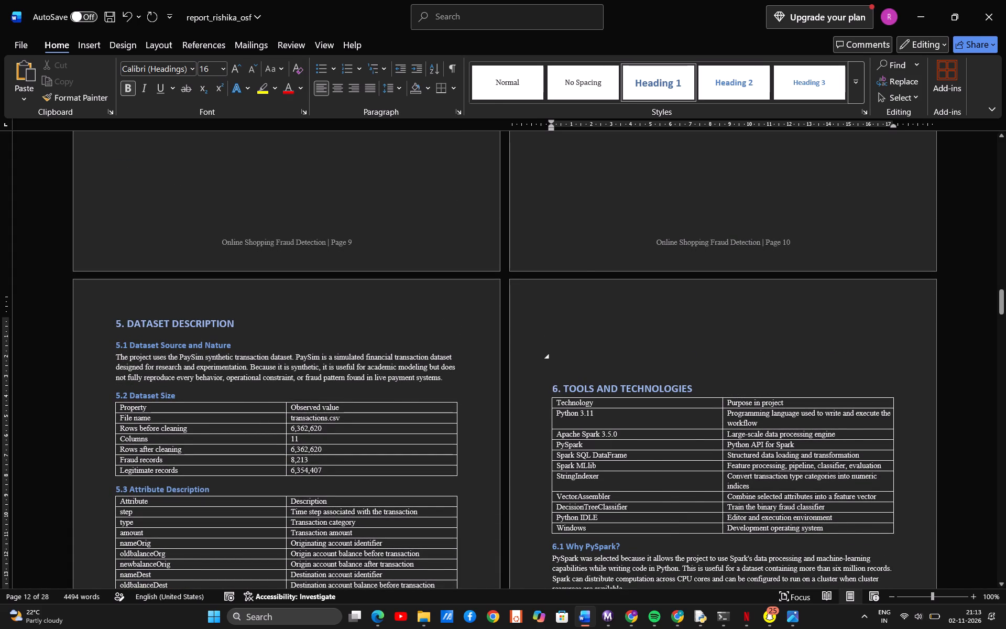
pyautogui.press('Up')
pyautogui.press('l')
pyautogui.write('ink o')
pyautogui.write('f dataswt')
pyautogui.press('BackSpace')
pyautogui.press('BackSpace')
pyautogui.write('et')
pyautogui.write(':')
pyautogui.press('space')
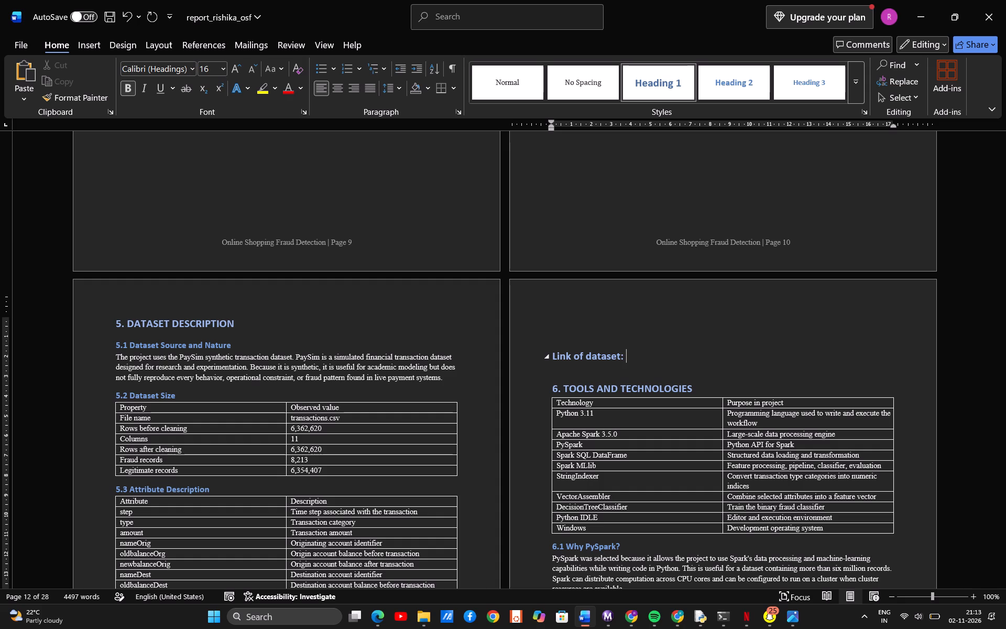
pyautogui.hotkey('ctrl', 'v')
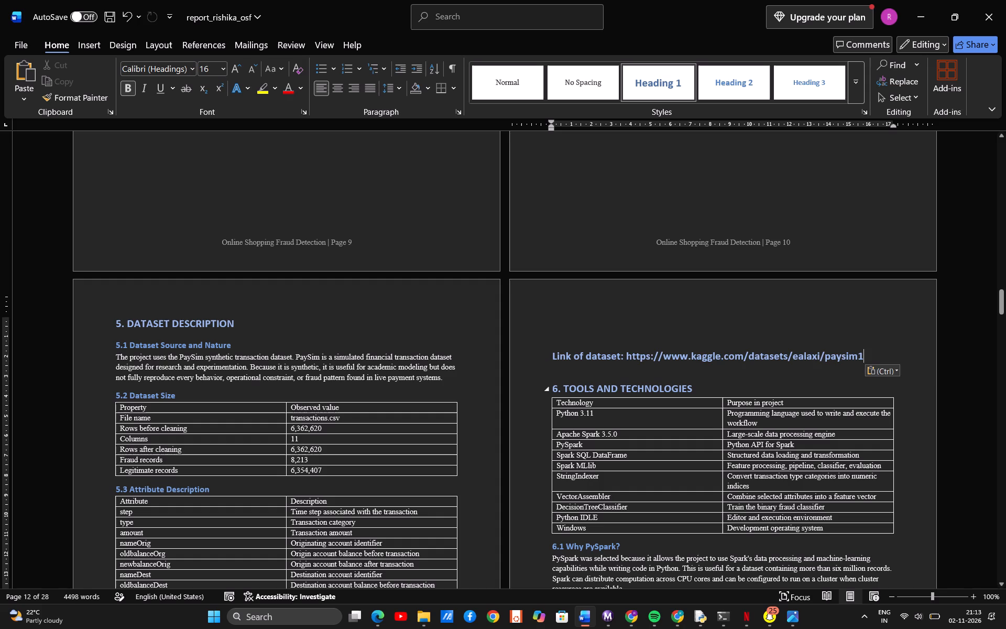
# Turn the Kaggle URL in the "Link of dataset" line into a hyperlink.
pyautogui.moveTo(625, 356); pyautogui.dragTo(714, 360)
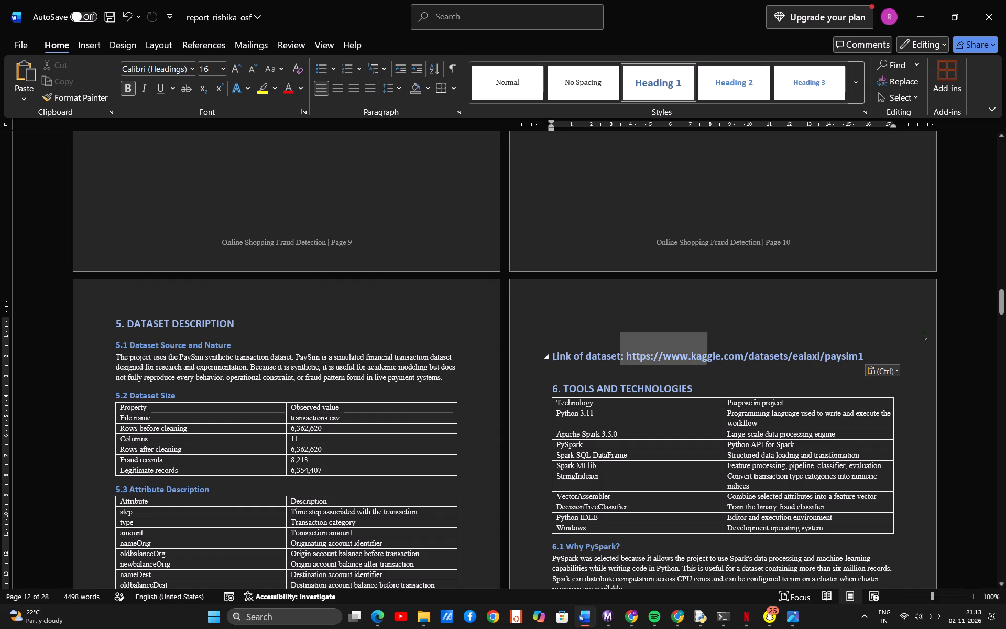
pyautogui.moveTo(714, 360); pyautogui.dragTo(864, 362)
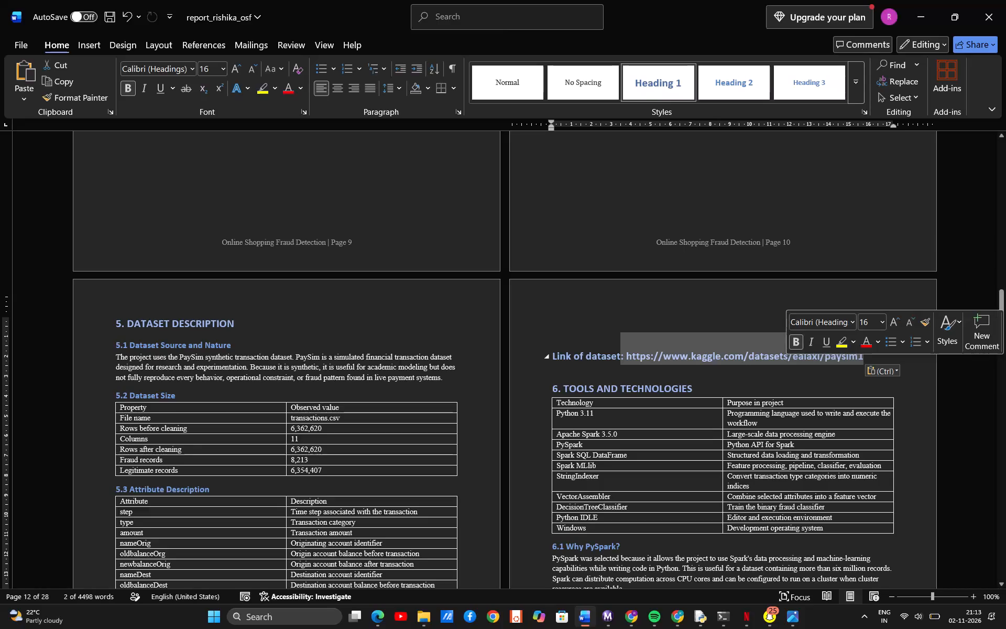
pyautogui.rightClick(745, 352)
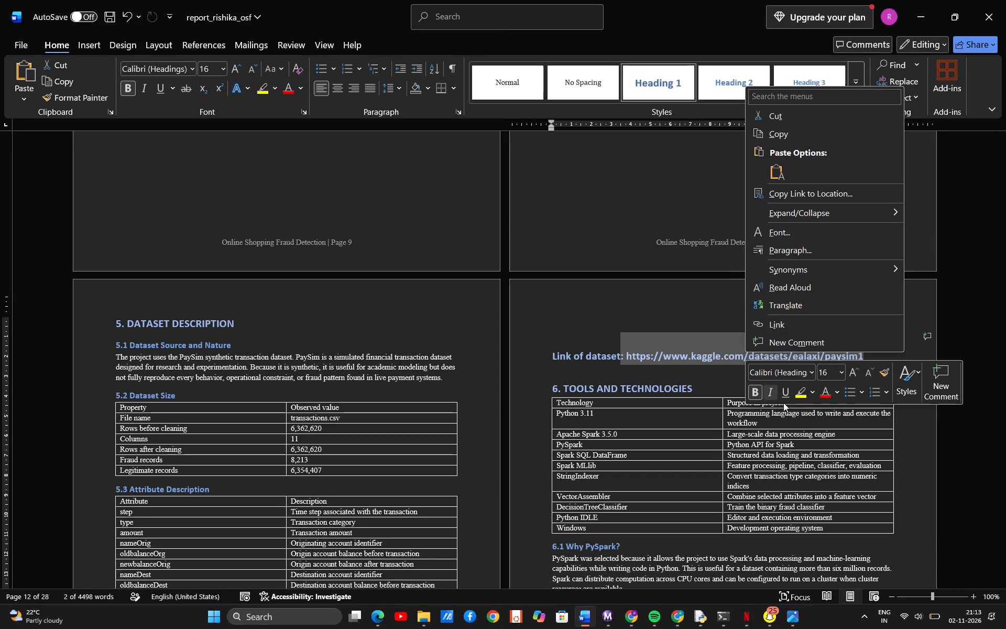
pyautogui.click(775, 324)
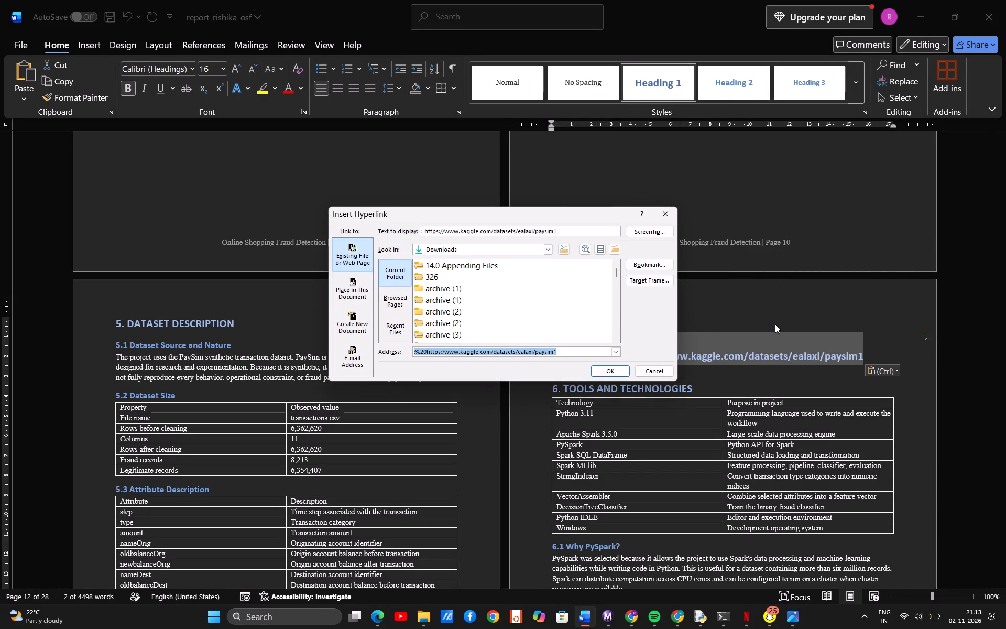
pyautogui.click(616, 370)
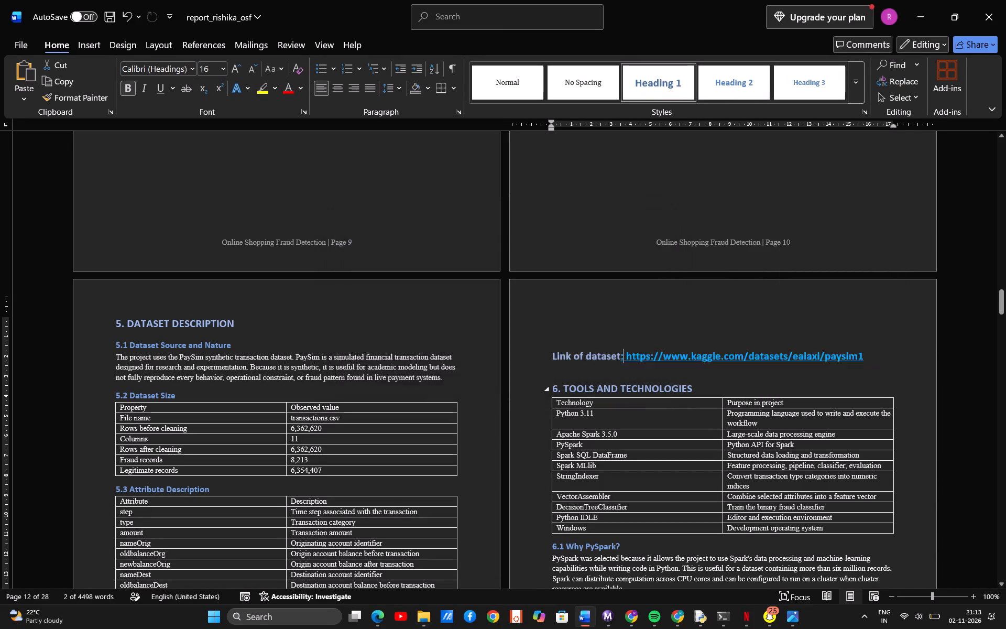
pyautogui.click(747, 310)
# Examine the overall page layout of the whole report, from the title page to the last appendix page.
pyautogui.keyDown('ctrl'); pyautogui.scroll(-3, 747, 310); pyautogui.keyUp('ctrl')
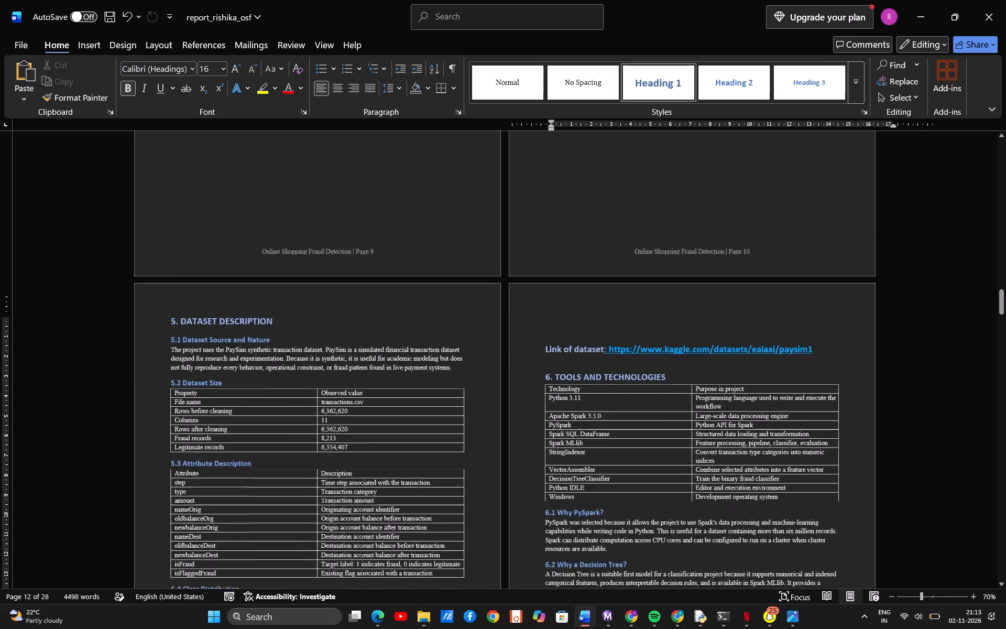
pyautogui.keyDown('ctrl'); pyautogui.scroll(-4, 747, 310); pyautogui.keyUp('ctrl')
pyautogui.keyDown('ctrl'); pyautogui.scroll(1, 747, 310); pyautogui.keyUp('ctrl')
pyautogui.keyDown('ctrl'); pyautogui.scroll(-3, 747, 310); pyautogui.keyUp('ctrl')
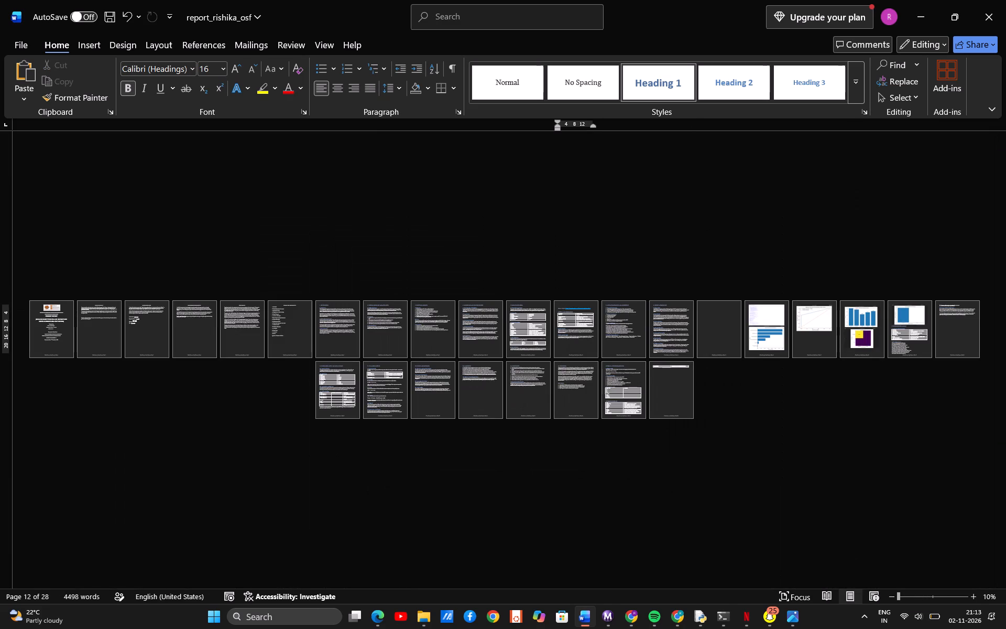
pyautogui.scroll(-4, 747, 310)
pyautogui.keyDown('ctrl'); pyautogui.scroll(4, 63, 387); pyautogui.keyUp('ctrl')
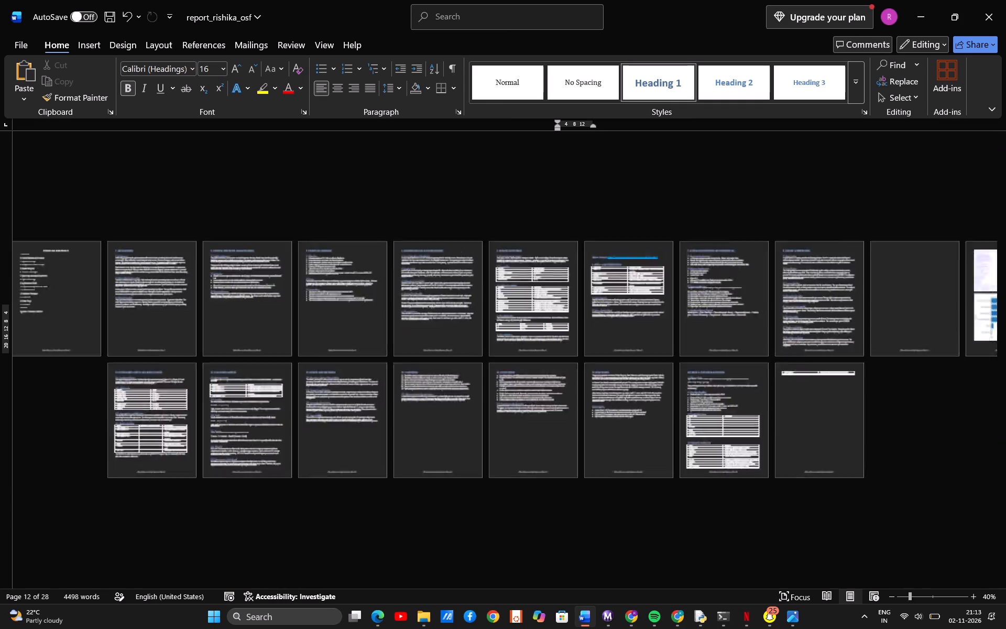
pyautogui.keyDown('ctrl'); pyautogui.scroll(7, 63, 387); pyautogui.keyUp('ctrl')
pyautogui.keyDown('ctrl'); pyautogui.scroll(-3, 63, 387); pyautogui.keyUp('ctrl')
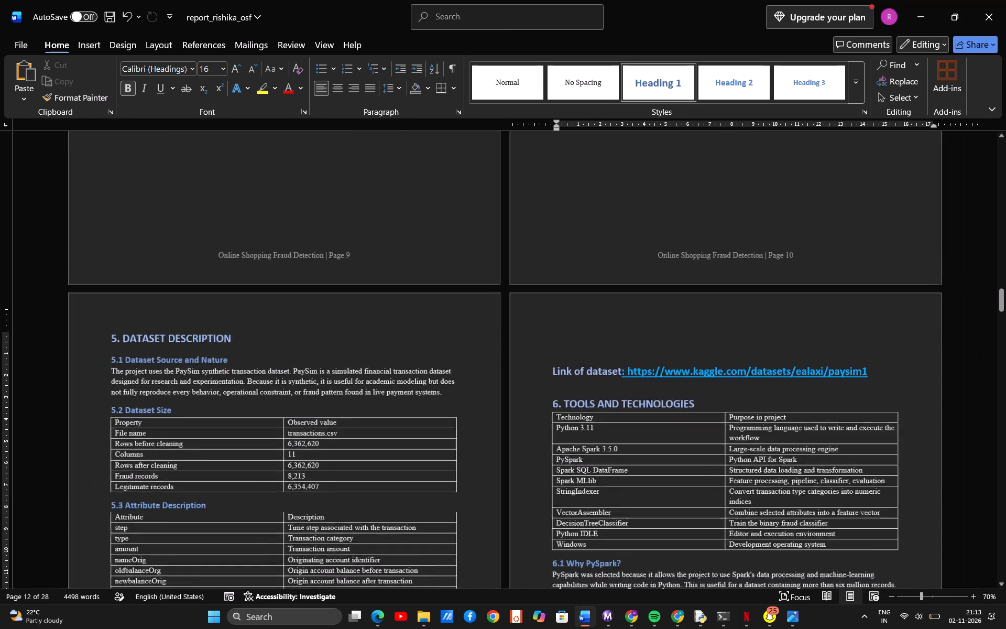
pyautogui.keyDown('ctrl'); pyautogui.scroll(-2, 63, 387); pyautogui.keyUp('ctrl')
pyautogui.scroll(8, 63, 387)
pyautogui.scroll(20, 63, 387)
pyautogui.scroll(20, 63, 387)
pyautogui.scroll(20, 63, 387)
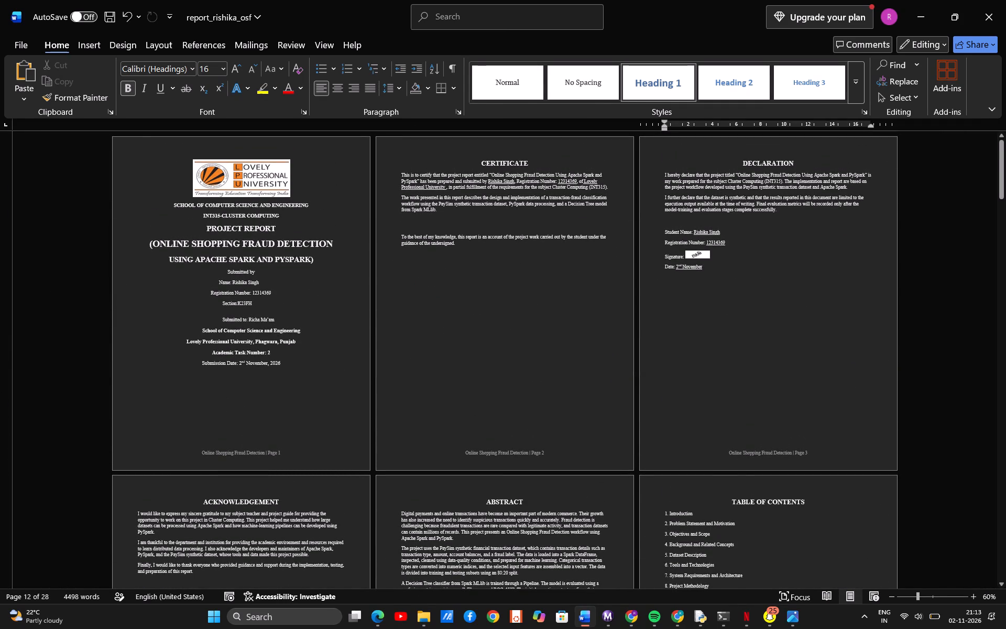
pyautogui.keyDown('ctrl'); pyautogui.scroll(-6, 167, 164); pyautogui.keyUp('ctrl')
pyautogui.scroll(8, 167, 164)
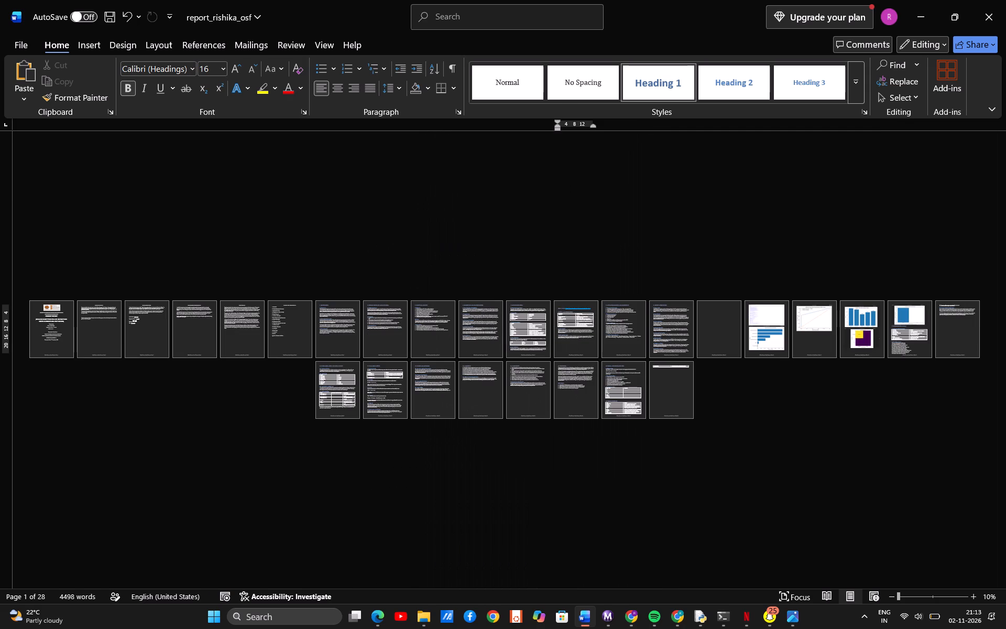
# Examine the report pages around sections 4–6, including the dataset link line and the dataset tables, at closer range.
pyautogui.scroll(9, 167, 164)
pyautogui.keyDown('ctrl'); pyautogui.scroll(2, 167, 164); pyautogui.keyUp('ctrl')
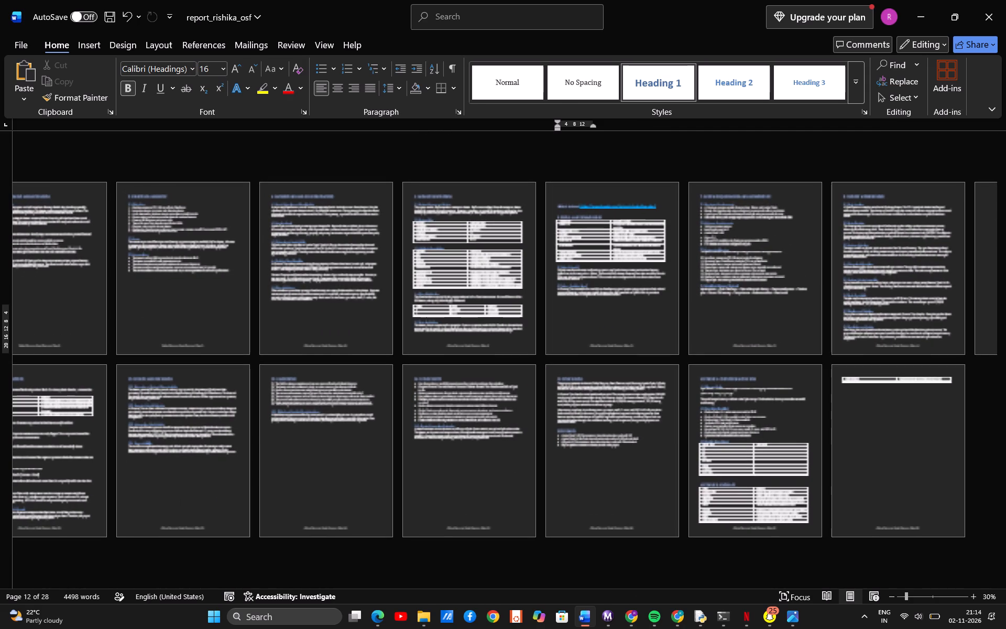
pyautogui.keyDown('ctrl'); pyautogui.scroll(3, 167, 164); pyautogui.keyUp('ctrl')
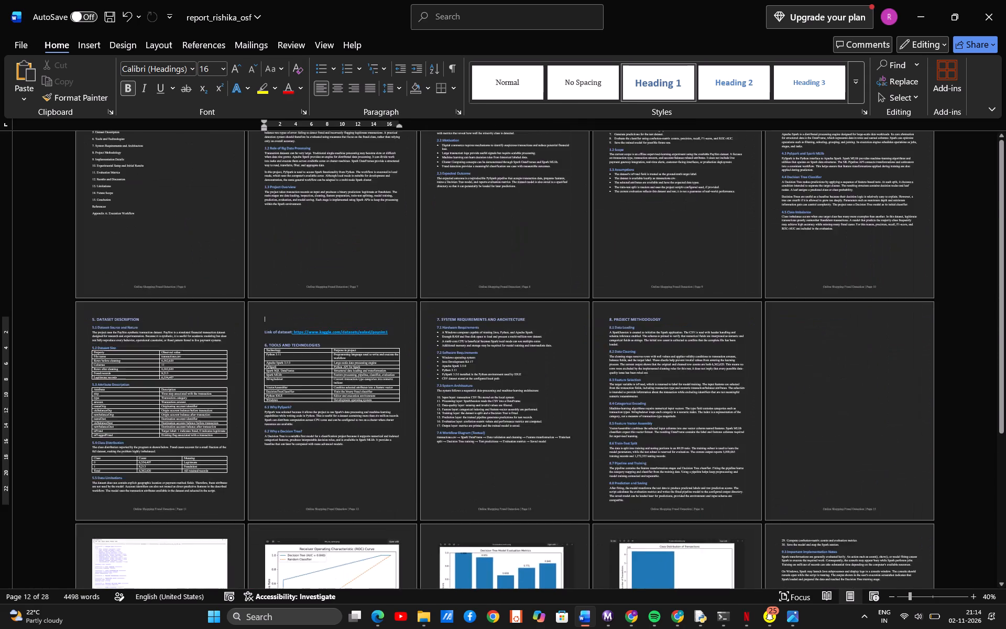
pyautogui.keyDown('ctrl'); pyautogui.scroll(3, 167, 164); pyautogui.keyUp('ctrl')
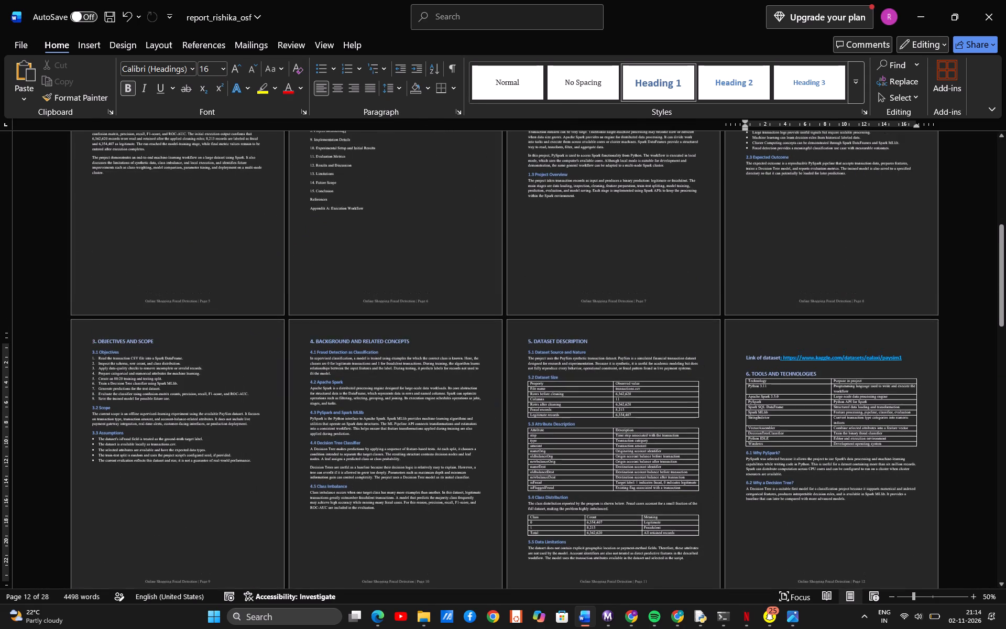
pyautogui.keyDown('ctrl'); pyautogui.scroll(4, 167, 164); pyautogui.keyUp('ctrl')
pyautogui.scroll(-1, 167, 164)
pyautogui.keyDown('ctrl'); pyautogui.scroll(3, 167, 164); pyautogui.keyUp('ctrl')
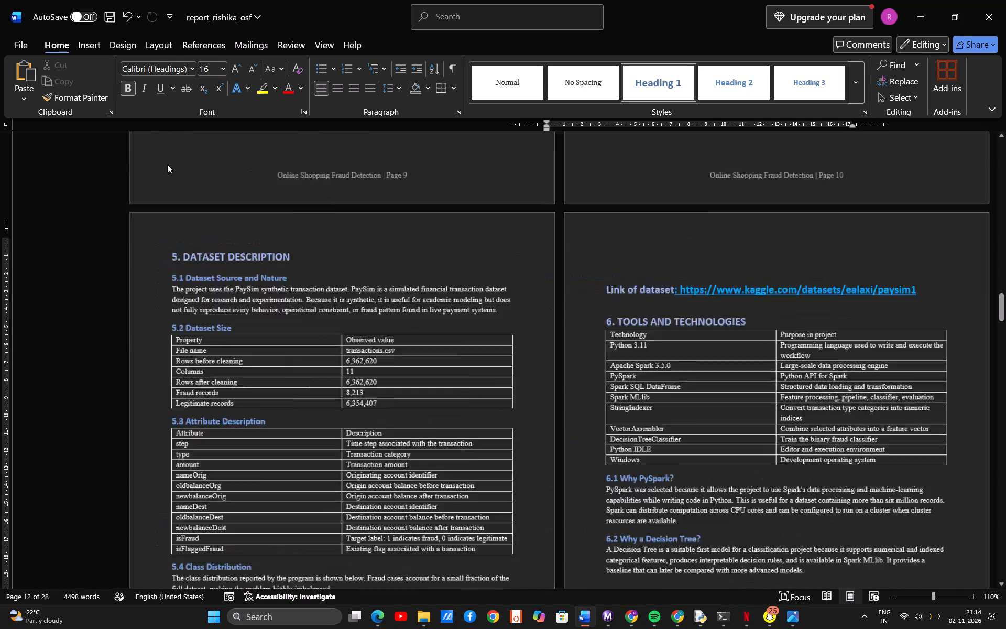
pyautogui.keyDown('ctrl'); pyautogui.scroll(6, 167, 164); pyautogui.keyUp('ctrl')
pyautogui.scroll(7, 167, 164)
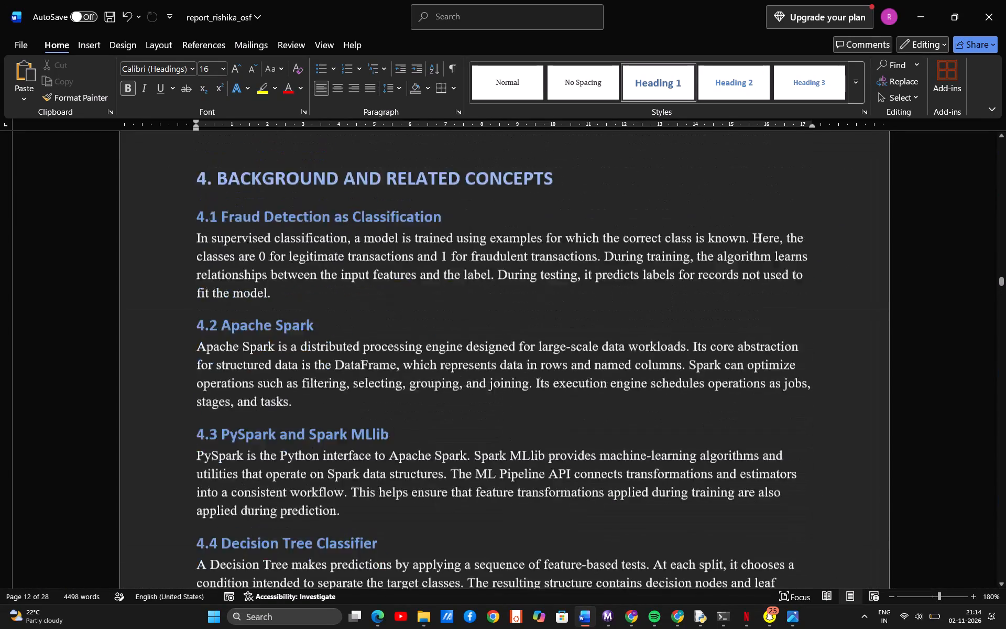
pyautogui.keyDown('ctrl'); pyautogui.scroll(-3, 167, 164); pyautogui.keyUp('ctrl')
pyautogui.scroll(10, 167, 164)
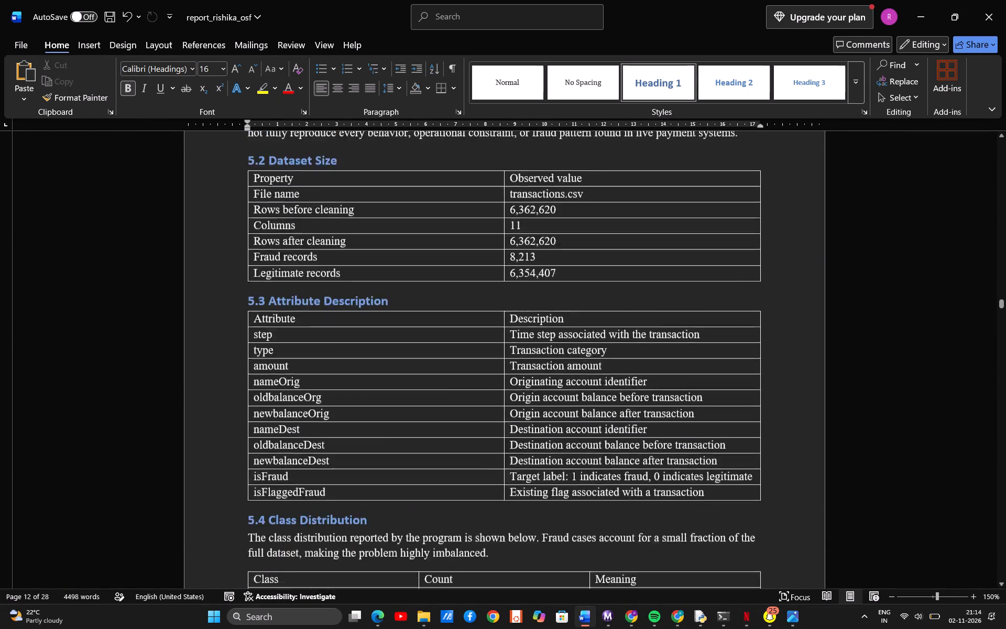
# Review the report from the title page through the introduction and dataset link to section 8, Project Methodology.
pyautogui.scroll(10, 167, 164)
pyautogui.scroll(-4, 167, 164)
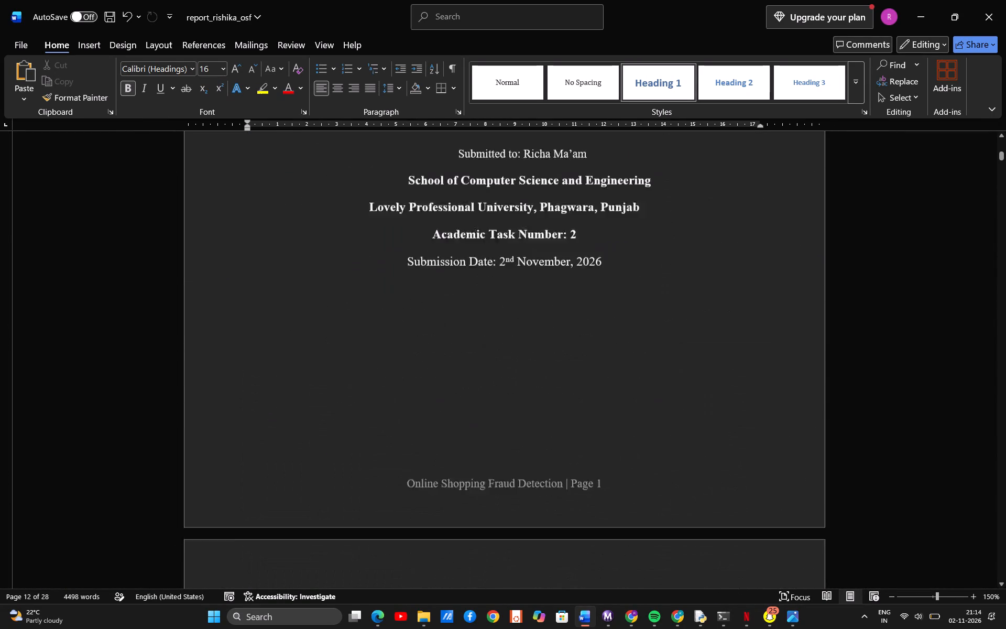
pyautogui.scroll(-20, 167, 164)
pyautogui.scroll(-15, 167, 164)
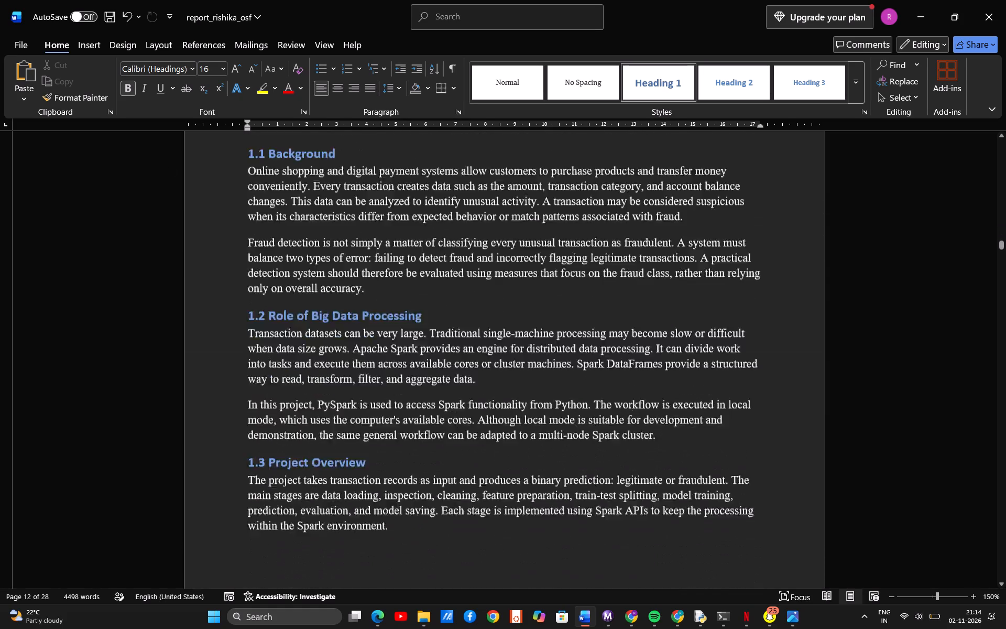
pyautogui.scroll(-8, 167, 164)
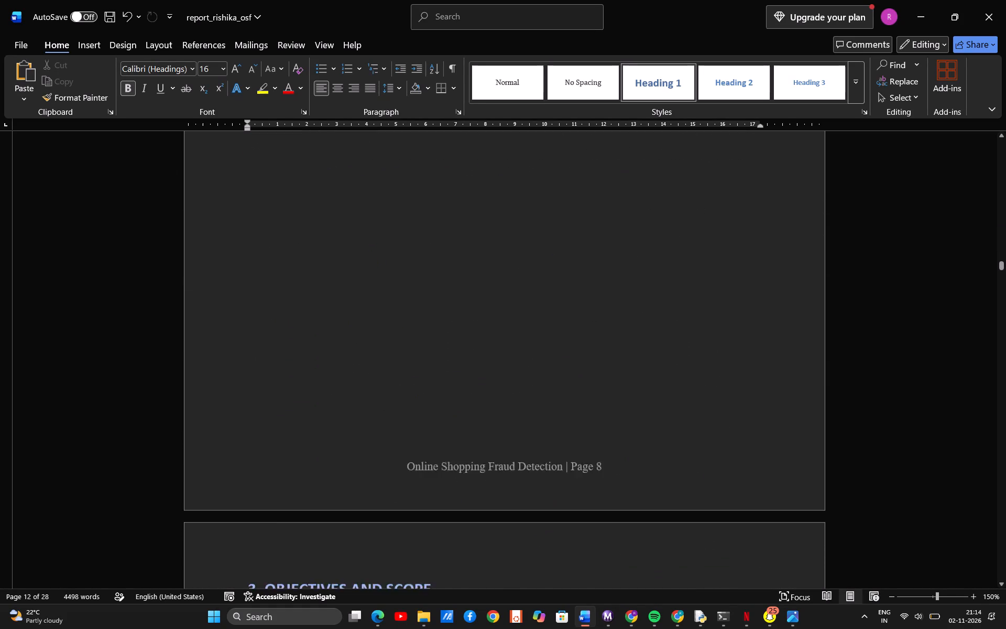
pyautogui.scroll(-8, 167, 164)
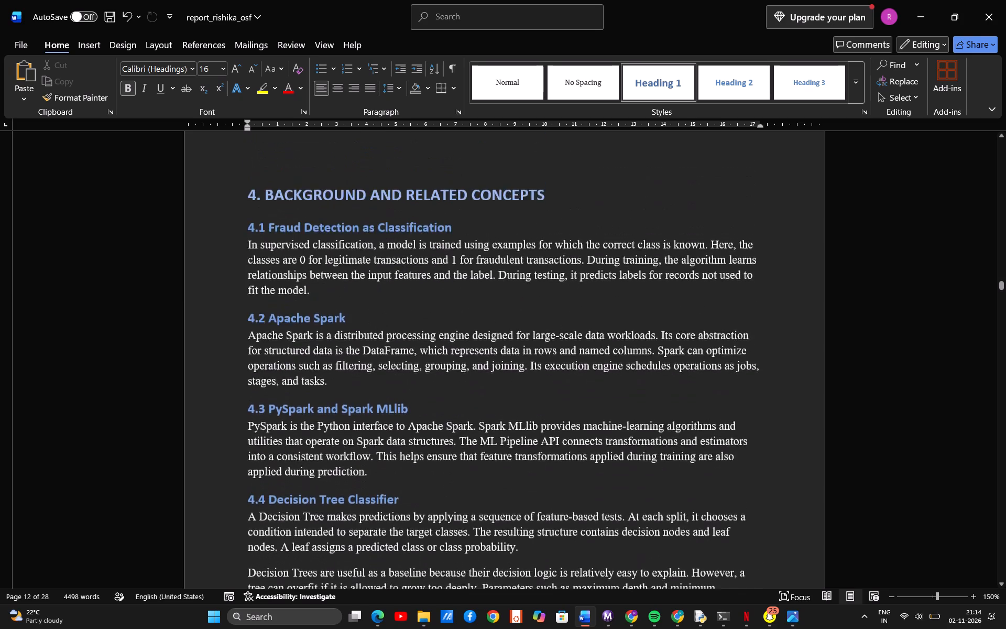
pyautogui.scroll(-6, 167, 164)
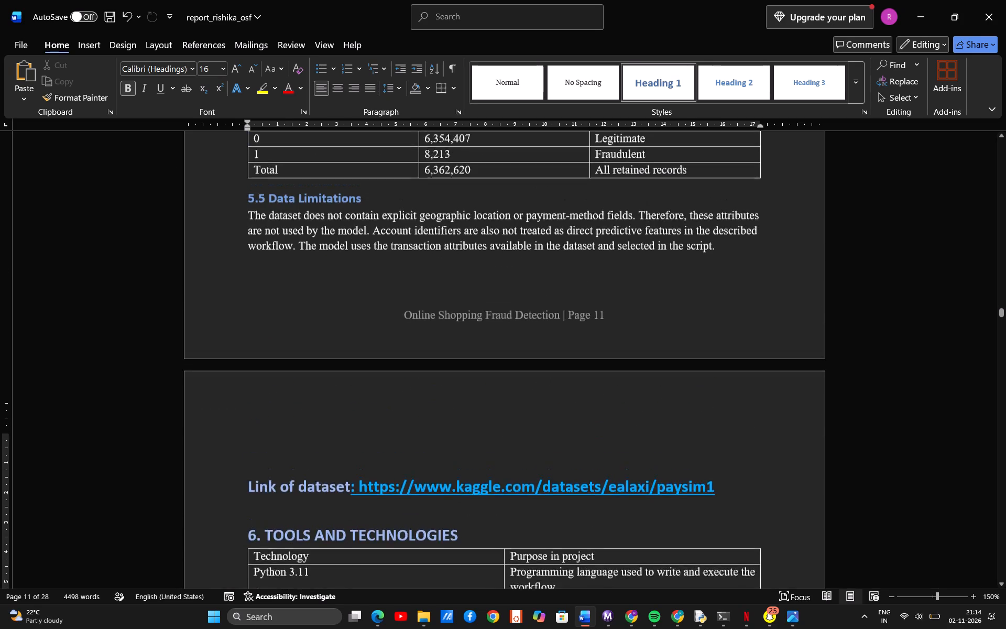
pyautogui.scroll(-5, 167, 164)
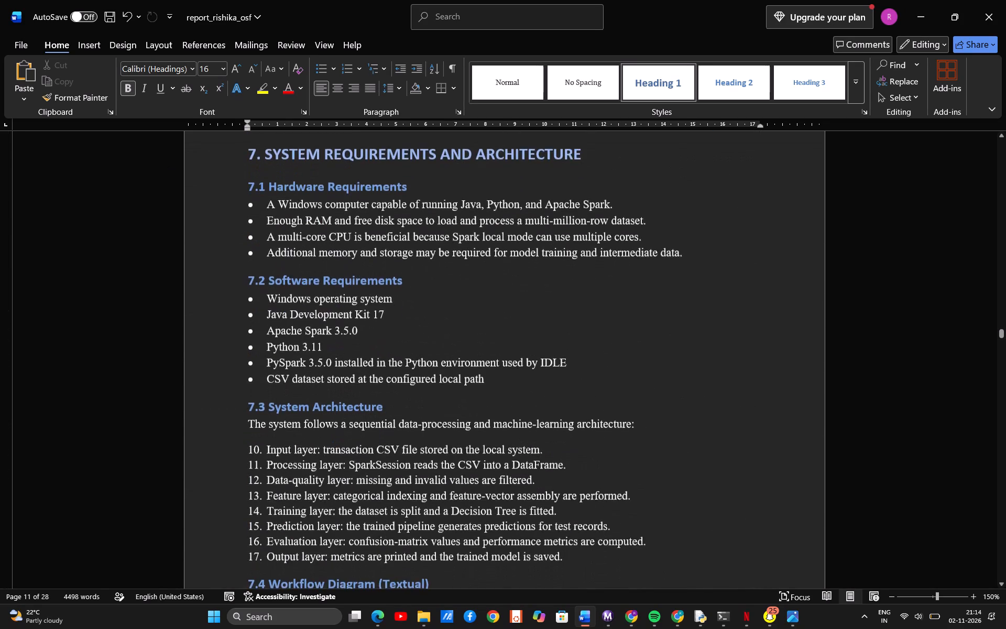
pyautogui.scroll(-4, 167, 164)
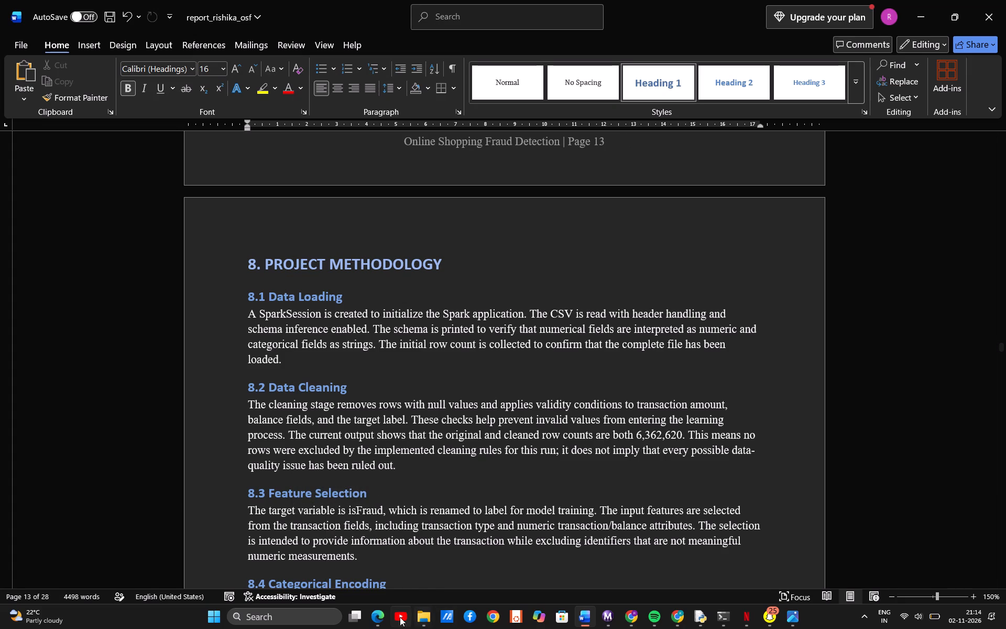
# Switch to Edge and select part of the dataset URL of Kaggle's "IBM HR Analytics Employee Attrition & Performance" page.
pyautogui.click(386, 573)
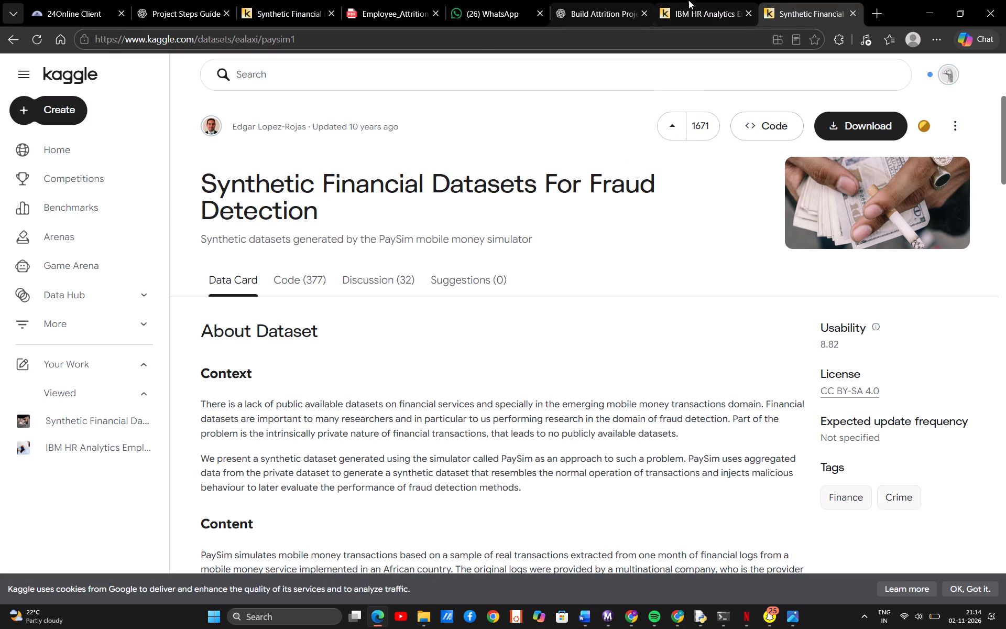
pyautogui.click(698, 5)
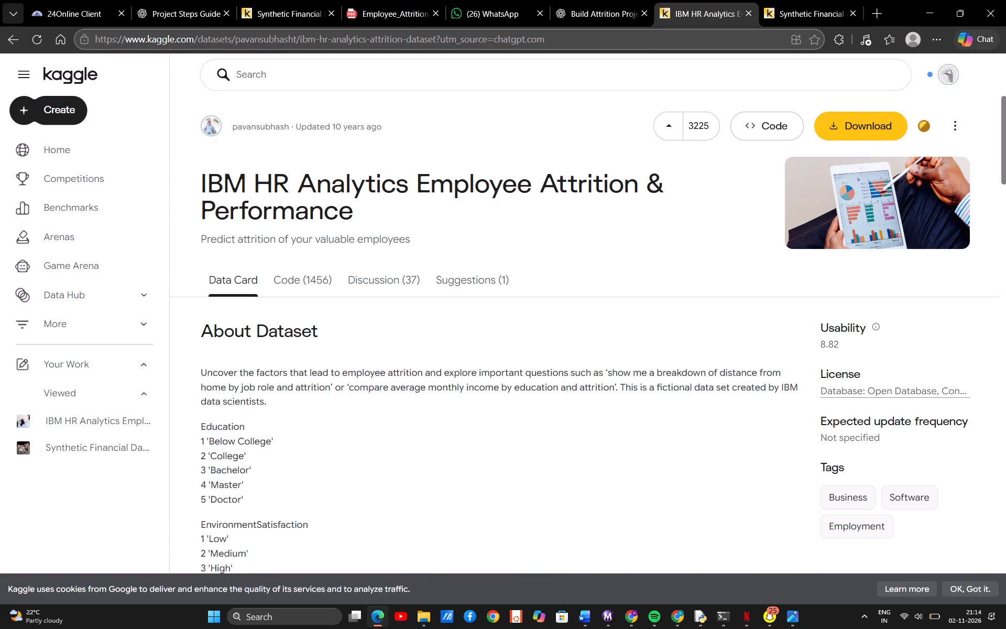
pyautogui.moveTo(435, 39); pyautogui.dragTo(400, 40)
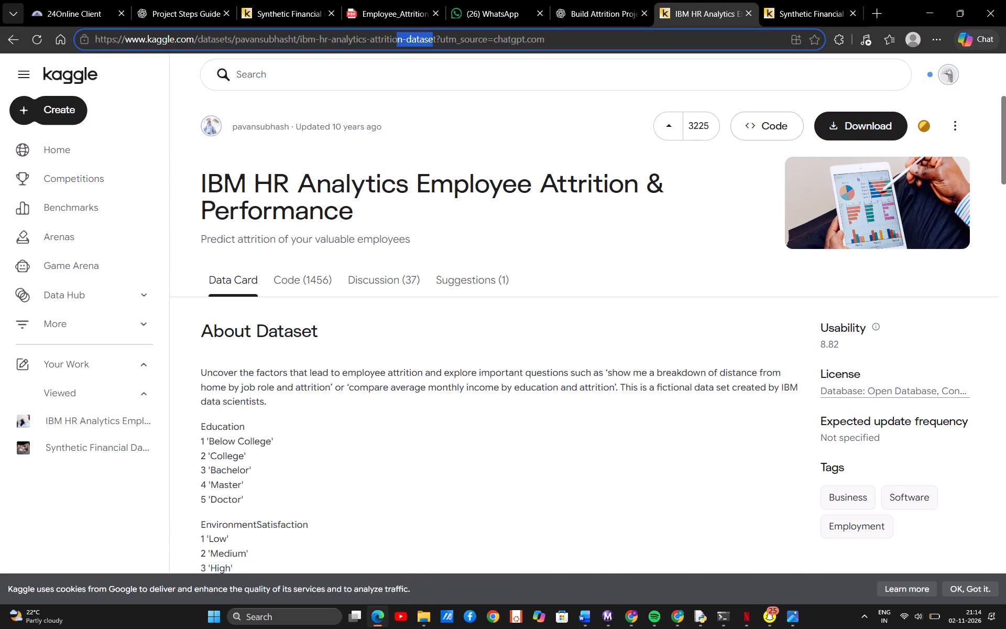
pyautogui.moveTo(435, 40); pyautogui.dragTo(403, 39)
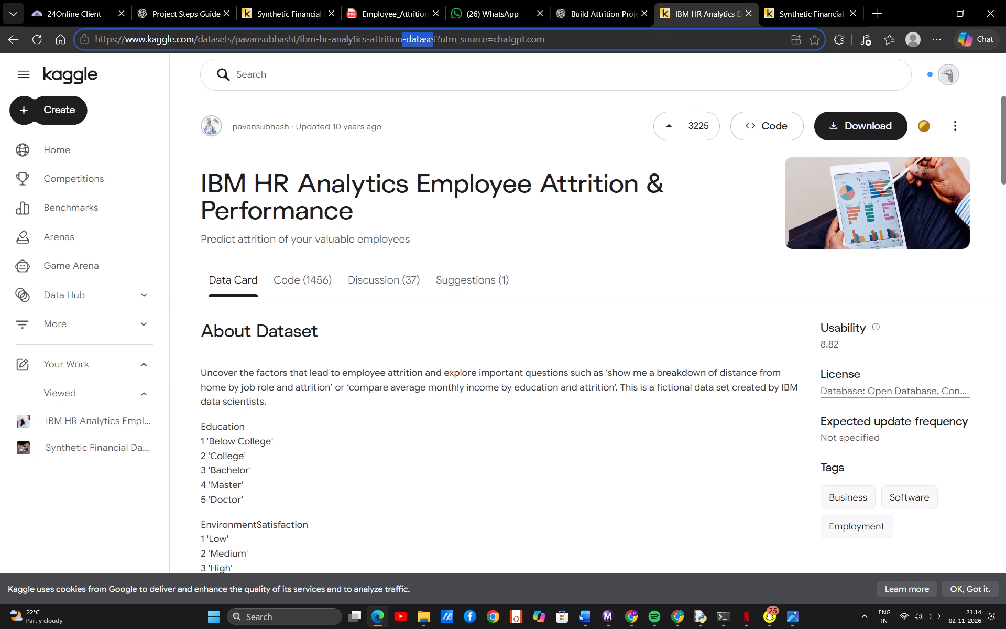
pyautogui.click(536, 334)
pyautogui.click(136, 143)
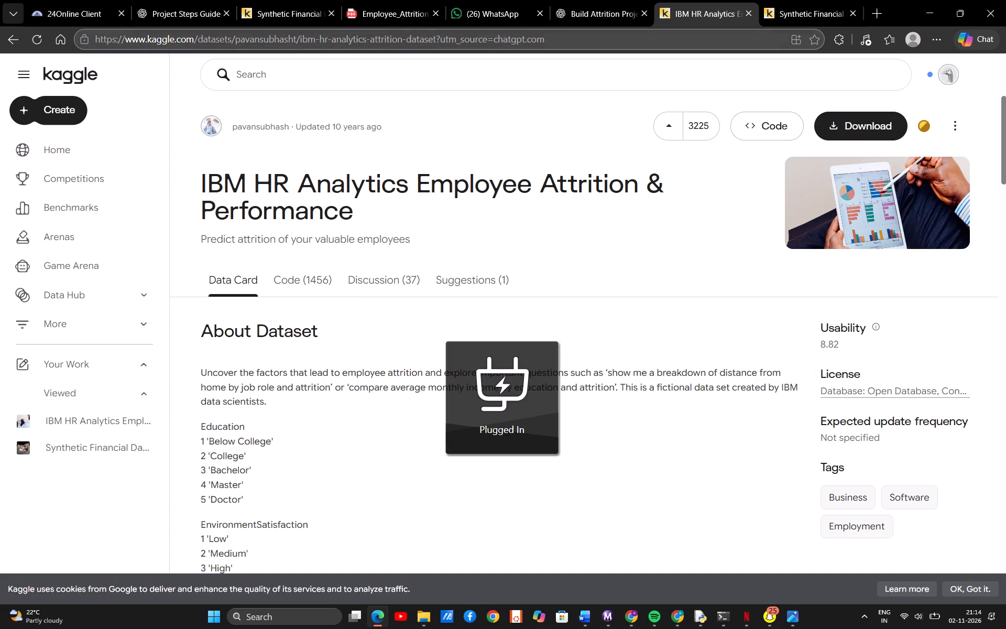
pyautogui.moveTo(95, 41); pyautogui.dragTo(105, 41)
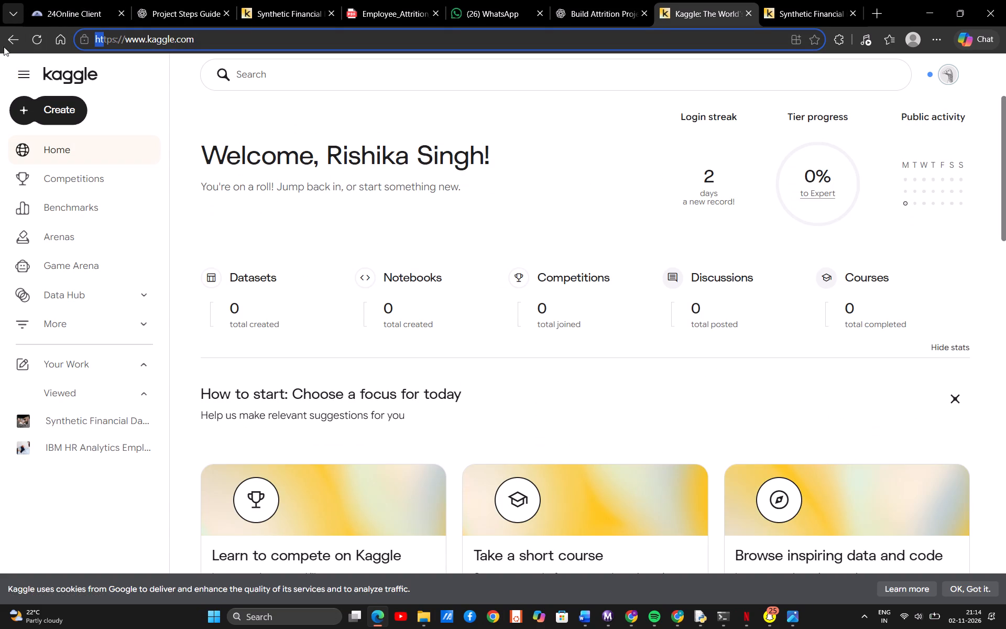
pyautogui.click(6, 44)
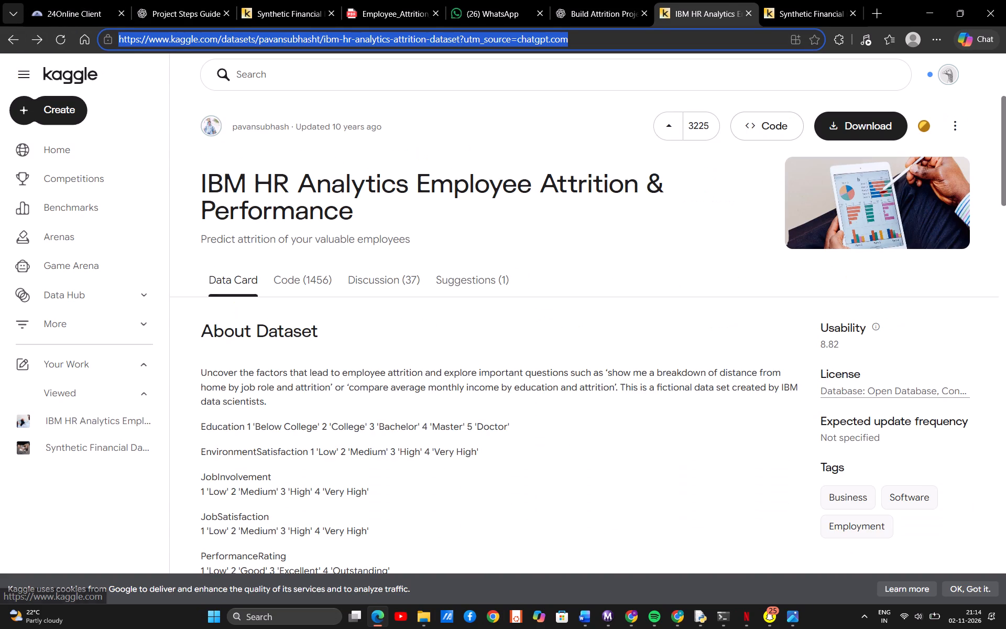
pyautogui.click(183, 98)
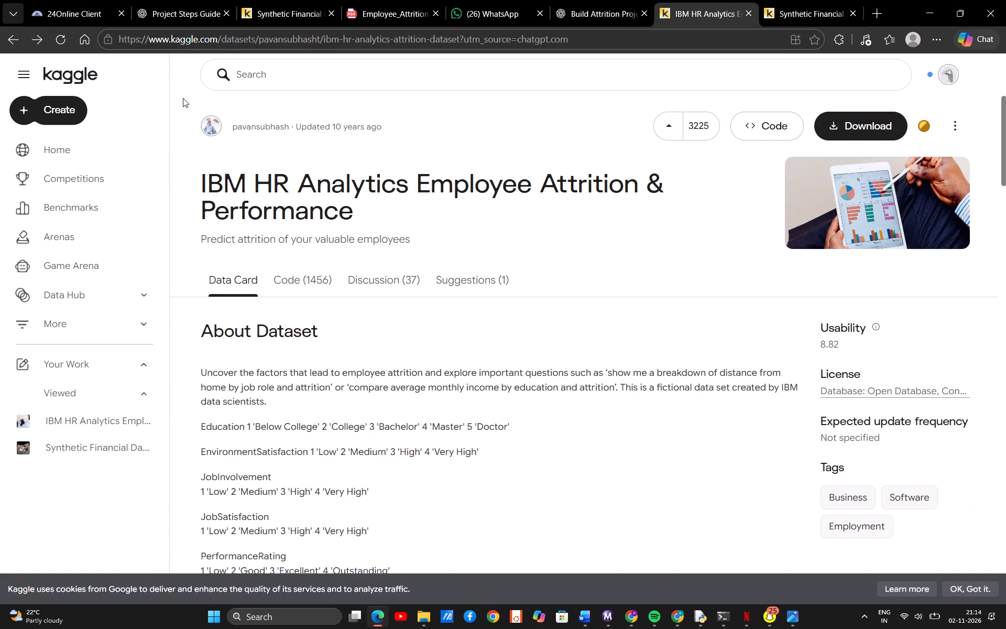
pyautogui.moveTo(119, 40); pyautogui.dragTo(356, 42)
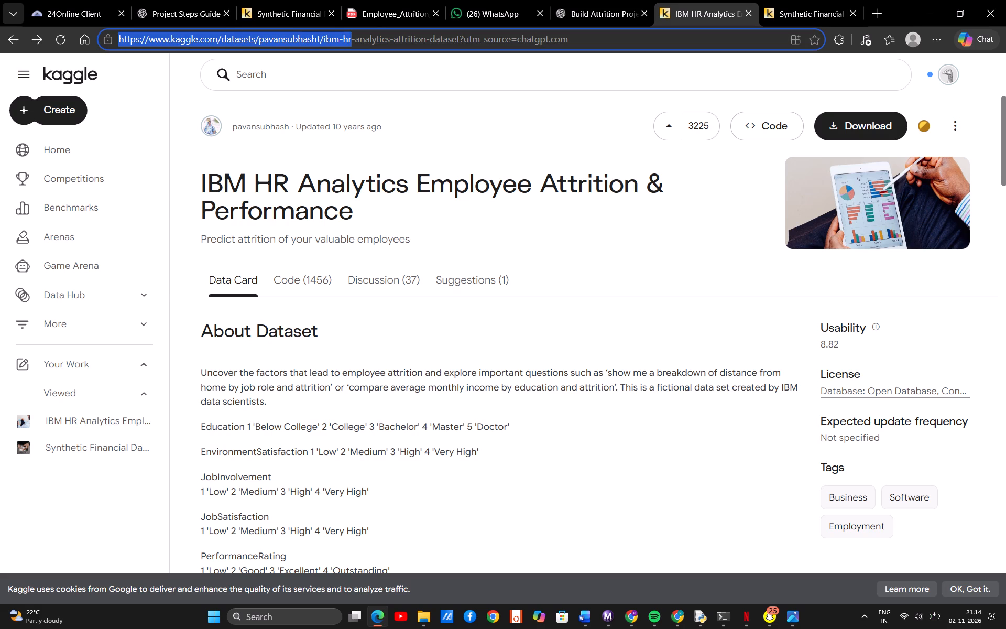
pyautogui.moveTo(356, 42); pyautogui.dragTo(448, 39)
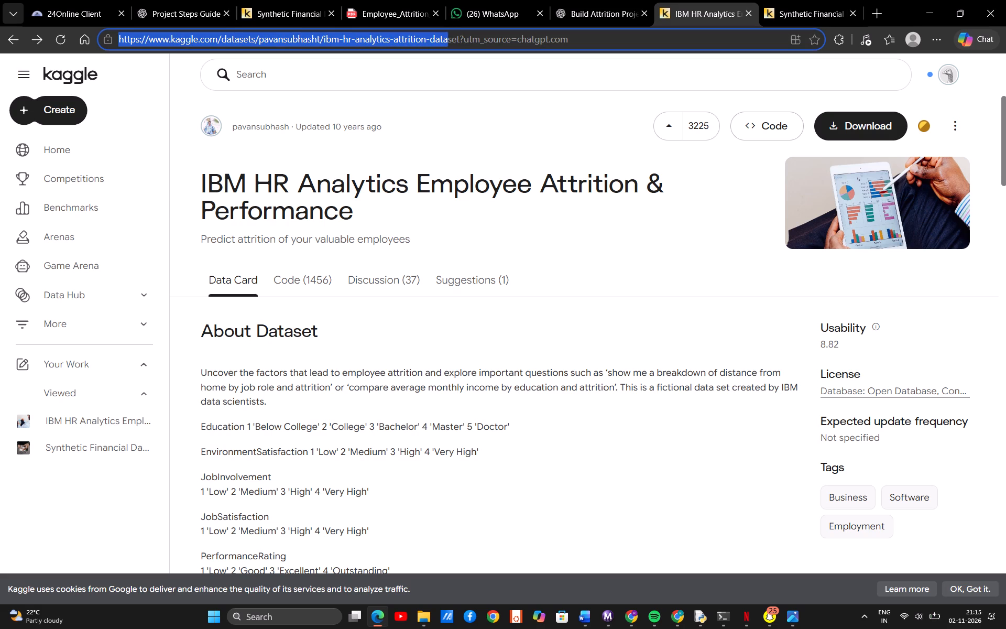
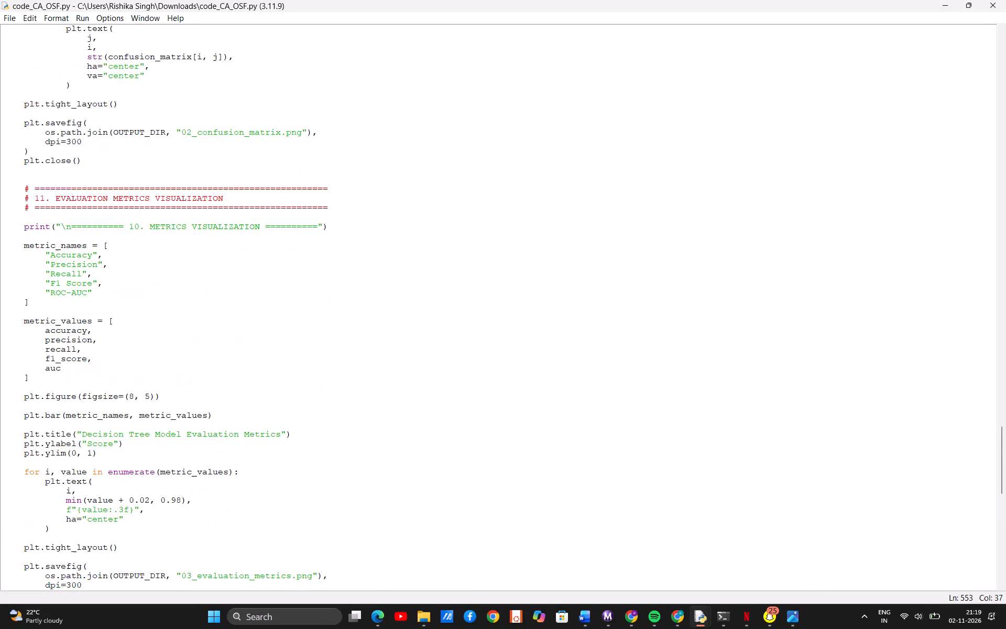
# Capture a screen snip of code_CA_OSF.py from the header and imports through the section 1 configuration, ending at the setLogLevel line.
pyautogui.scroll(11, 469, 494)
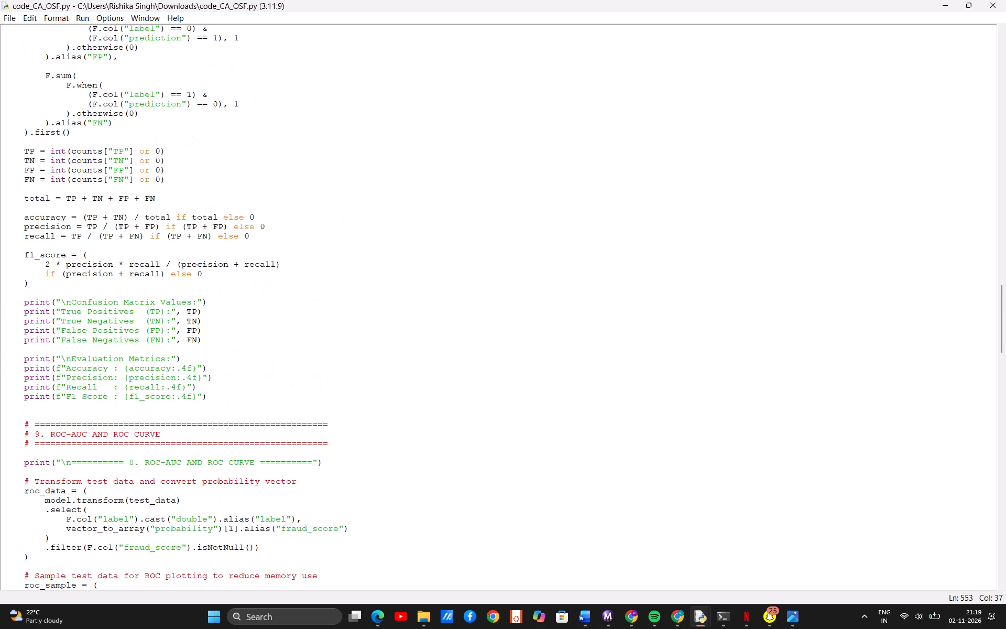
pyautogui.scroll(10, 469, 494)
pyautogui.scroll(19, 469, 494)
pyautogui.scroll(11, 469, 494)
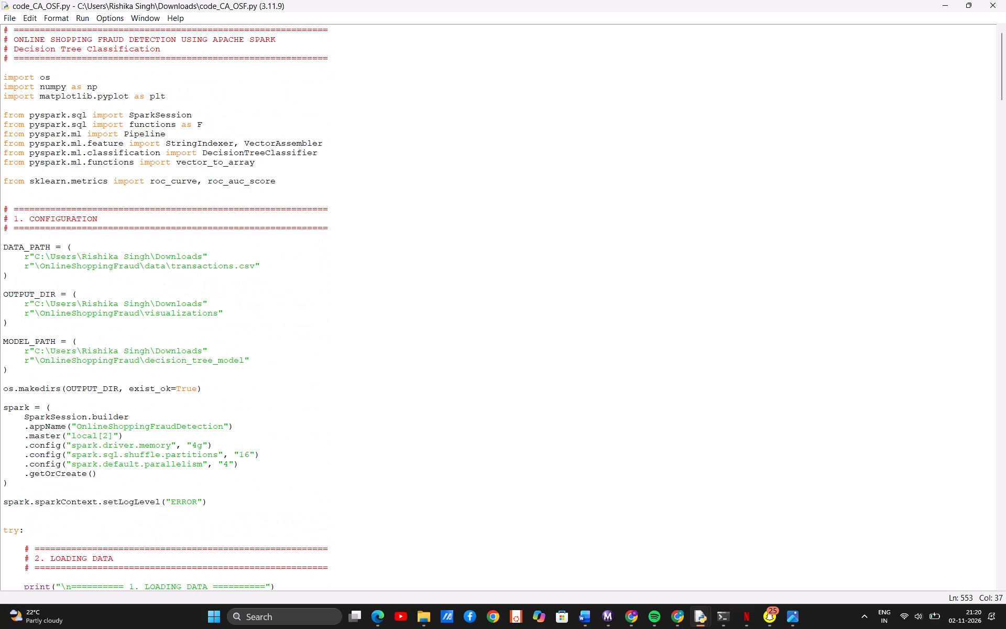
pyautogui.press('Print')
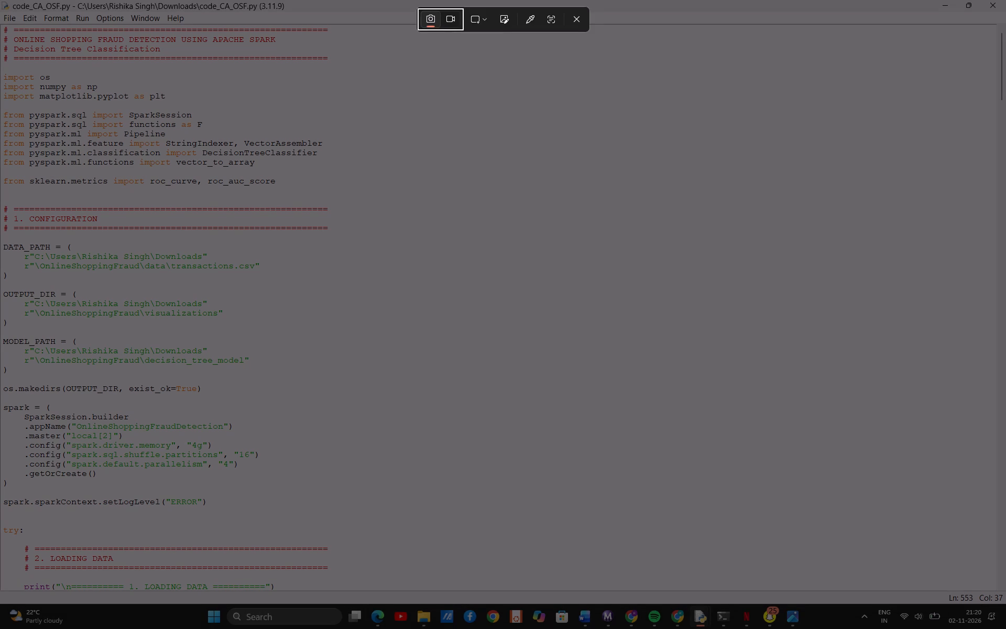
pyautogui.moveTo(0, 22); pyautogui.dragTo(188, 493)
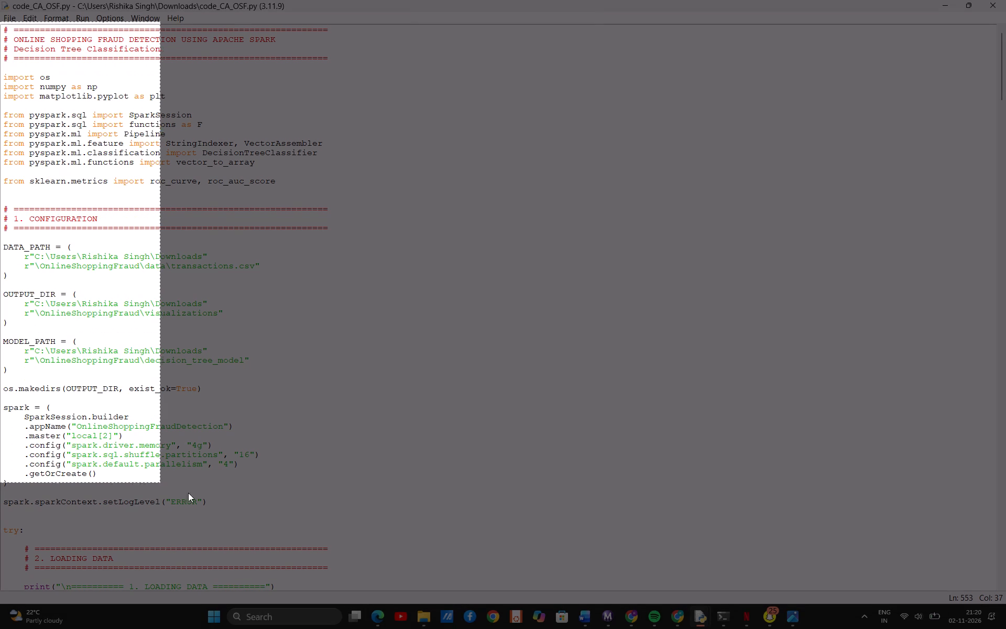
pyautogui.moveTo(188, 493); pyautogui.dragTo(374, 518)
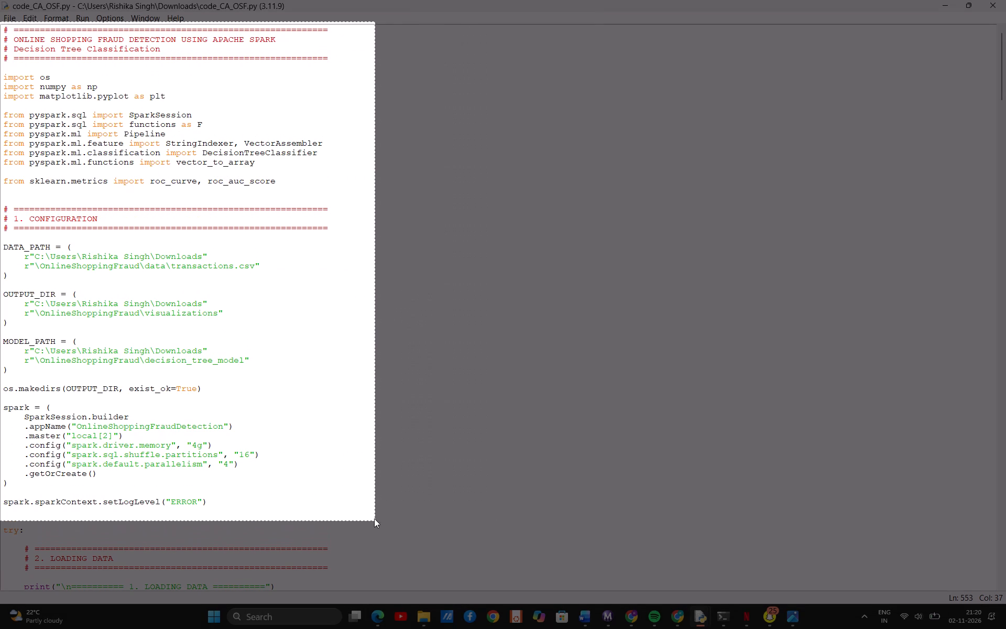
pyautogui.moveTo(374, 518); pyautogui.dragTo(346, 515)
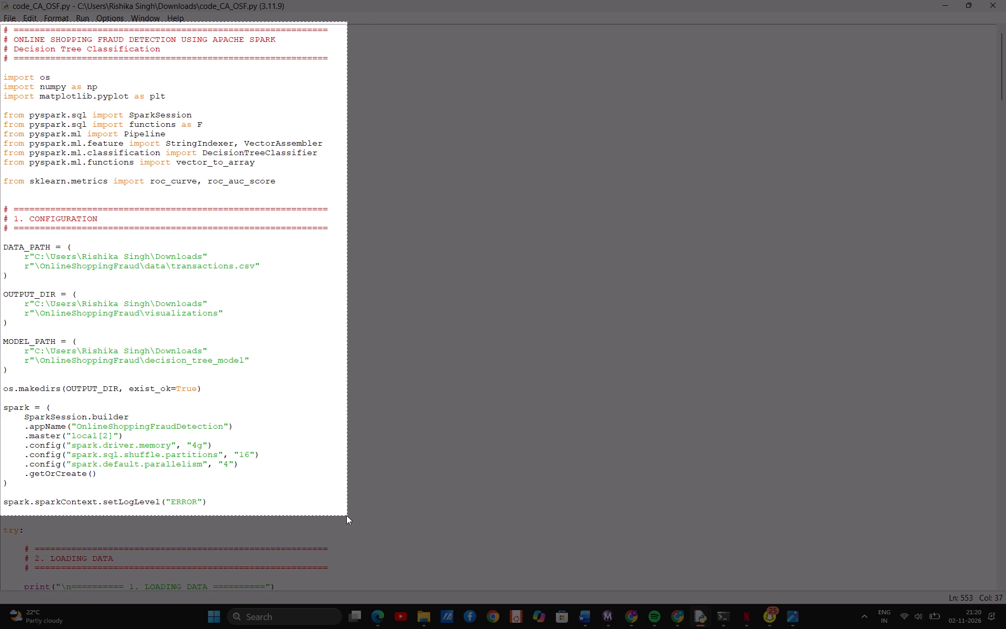
pyautogui.moveTo(346, 515); pyautogui.dragTo(347, 516)
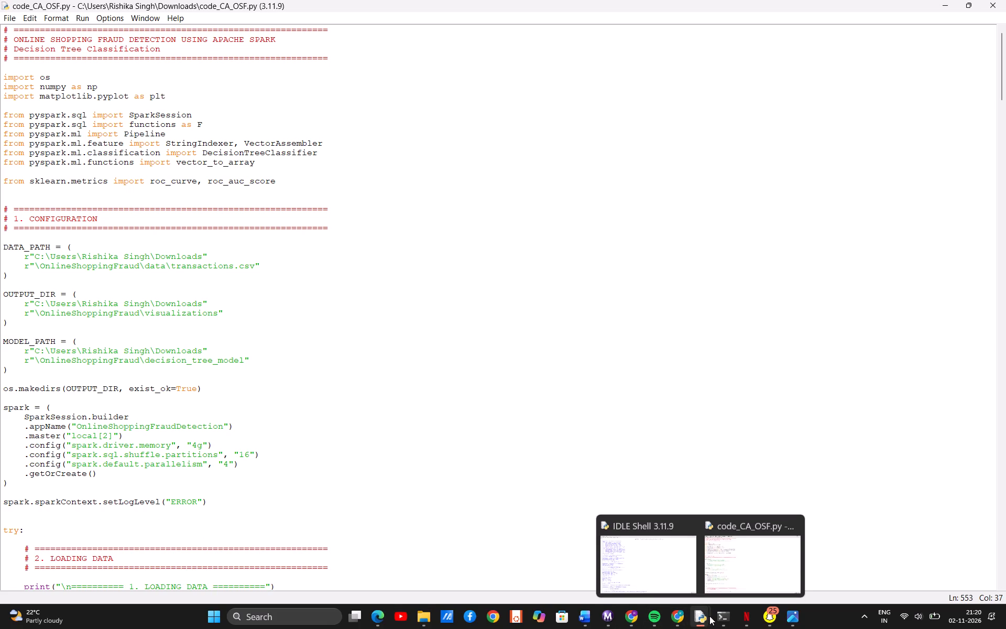
# Switch to the Word report and paste the configuration code snip after section 8, Project Methodology, ahead of the program-output image.
pyautogui.click(562, 567)
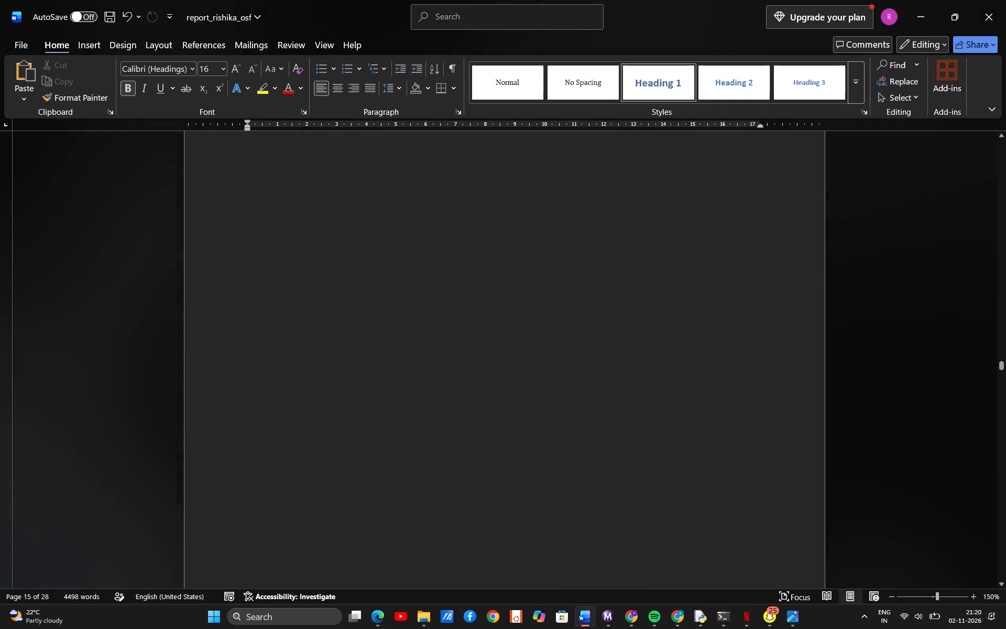
pyautogui.scroll(3, 493, 270)
pyautogui.scroll(-3, 493, 270)
pyautogui.keyDown('ctrl'); pyautogui.scroll(-3, 493, 270); pyautogui.keyUp('ctrl')
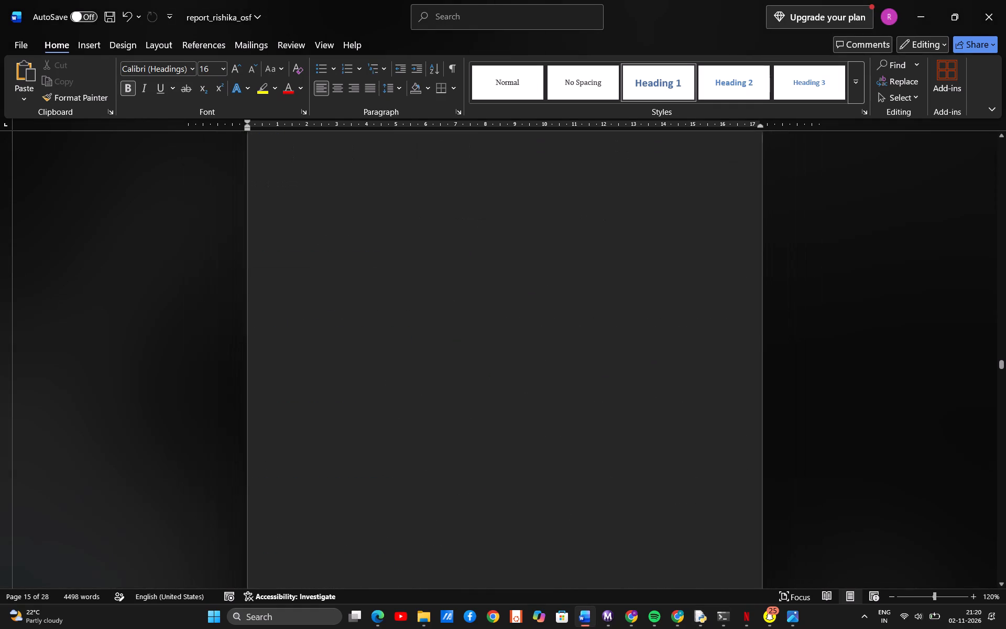
pyautogui.keyDown('ctrl'); pyautogui.scroll(-7, 493, 270); pyautogui.keyUp('ctrl')
pyautogui.scroll(2, 493, 270)
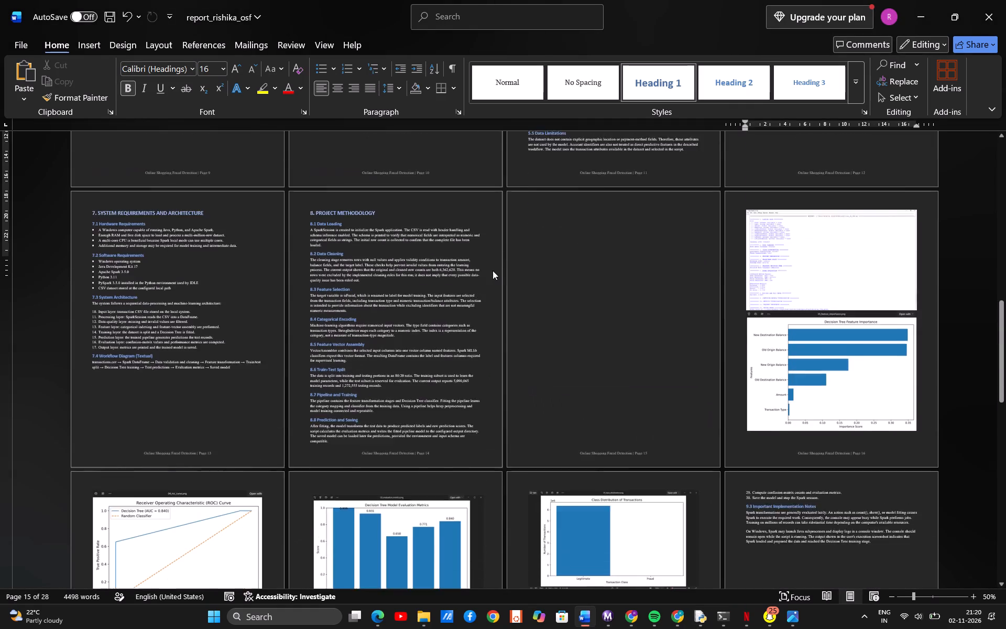
pyautogui.scroll(12, 493, 270)
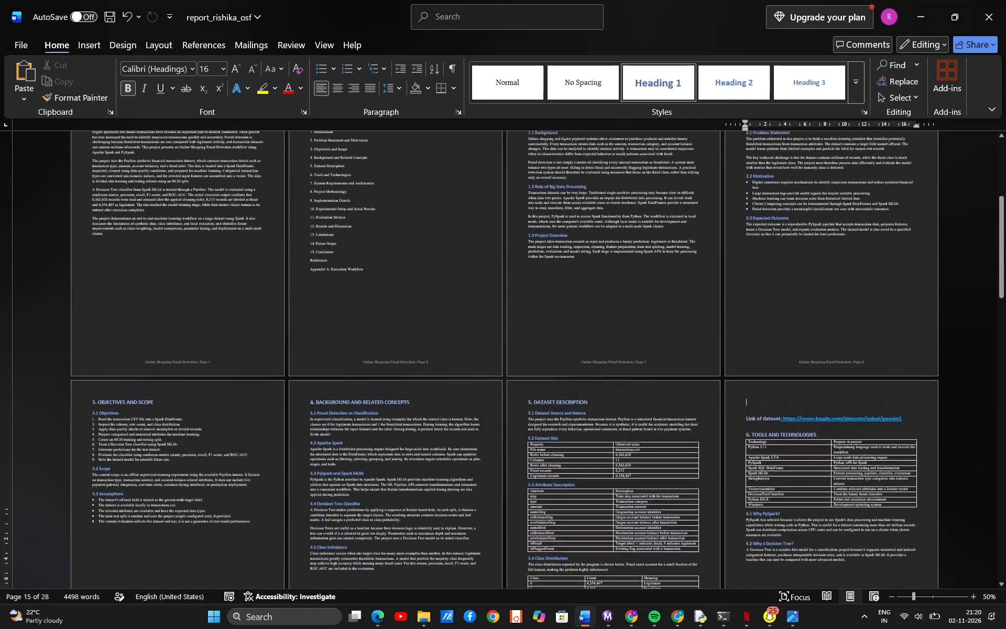
pyautogui.scroll(-6, 493, 270)
pyautogui.scroll(2, 493, 270)
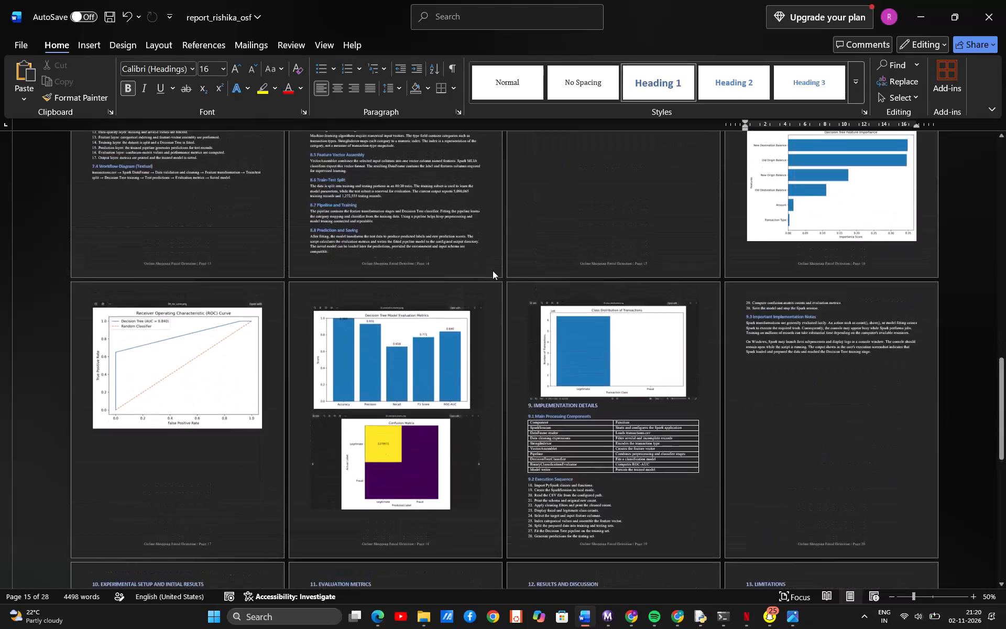
pyautogui.scroll(4, 493, 270)
pyautogui.keyDown('ctrl'); pyautogui.scroll(-1, 493, 270); pyautogui.keyUp('ctrl')
pyautogui.keyDown('ctrl'); pyautogui.scroll(1, 493, 270); pyautogui.keyUp('ctrl')
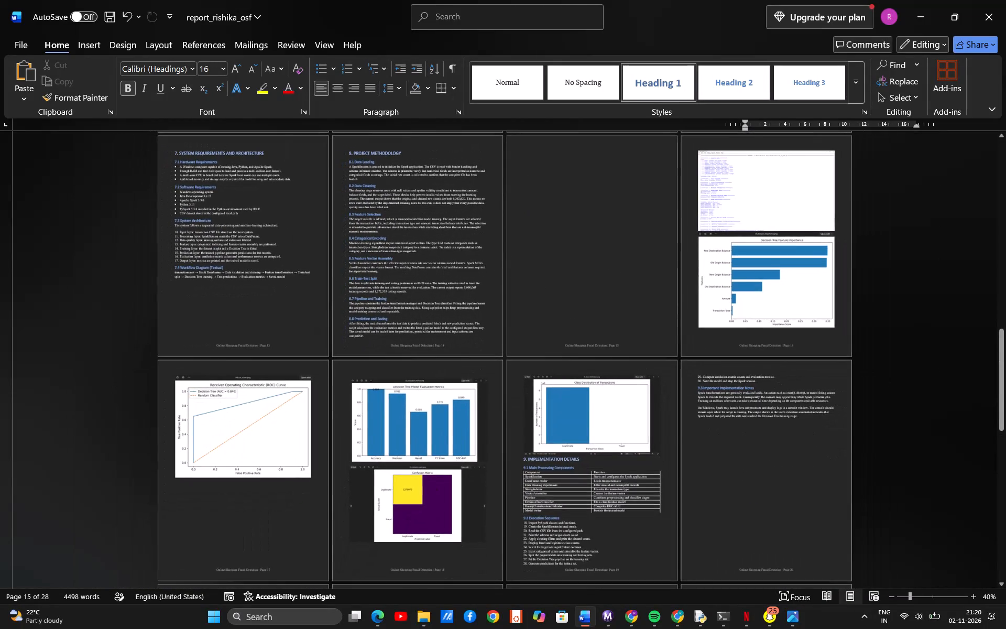
pyautogui.click(846, 178)
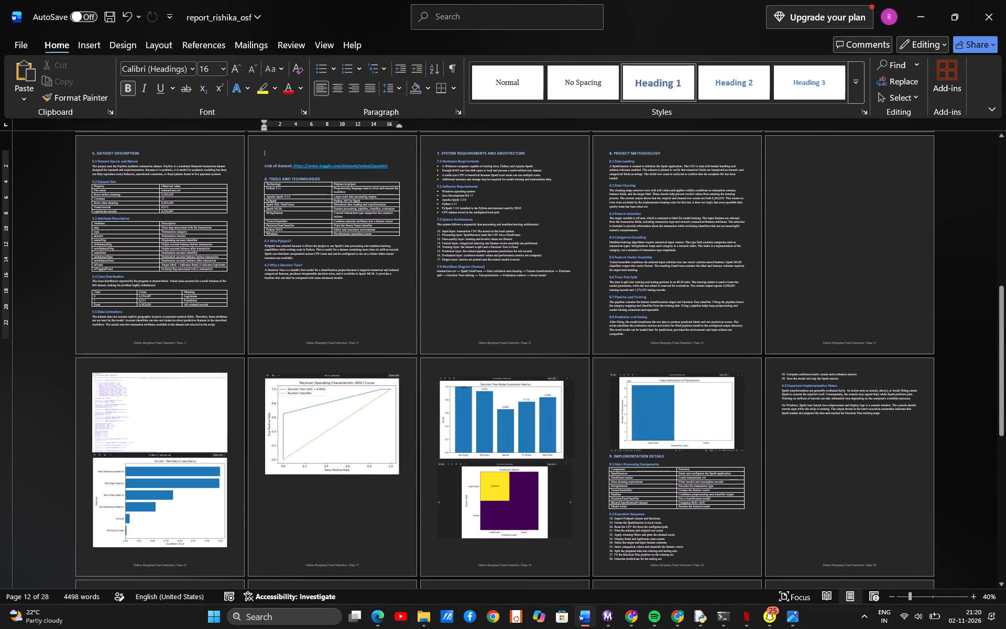
pyautogui.hotkey('ctrl', 'v')
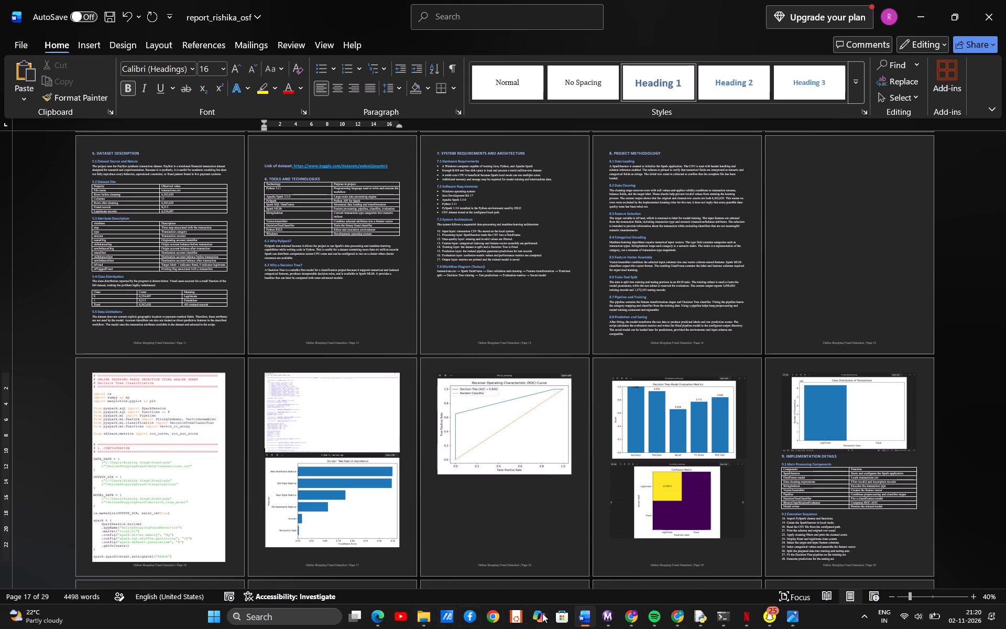
# Return to code_CA_OSF.py and capture a snip from the try line through sections 2, Loading Data, and 3, Data Cleaning.
pyautogui.click(685, 566)
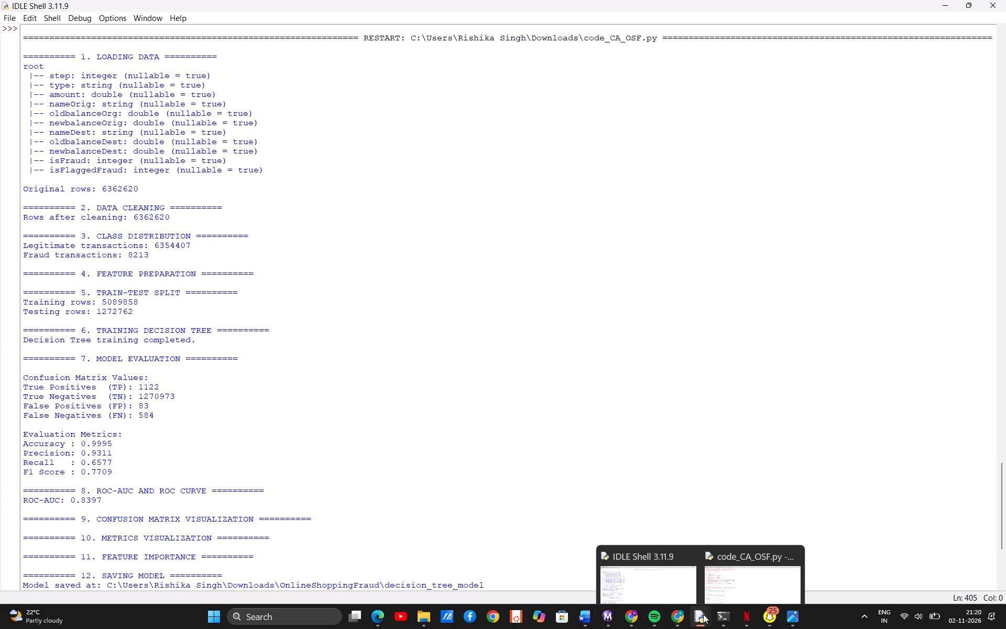
pyautogui.click(736, 579)
pyautogui.scroll(-2, 541, 491)
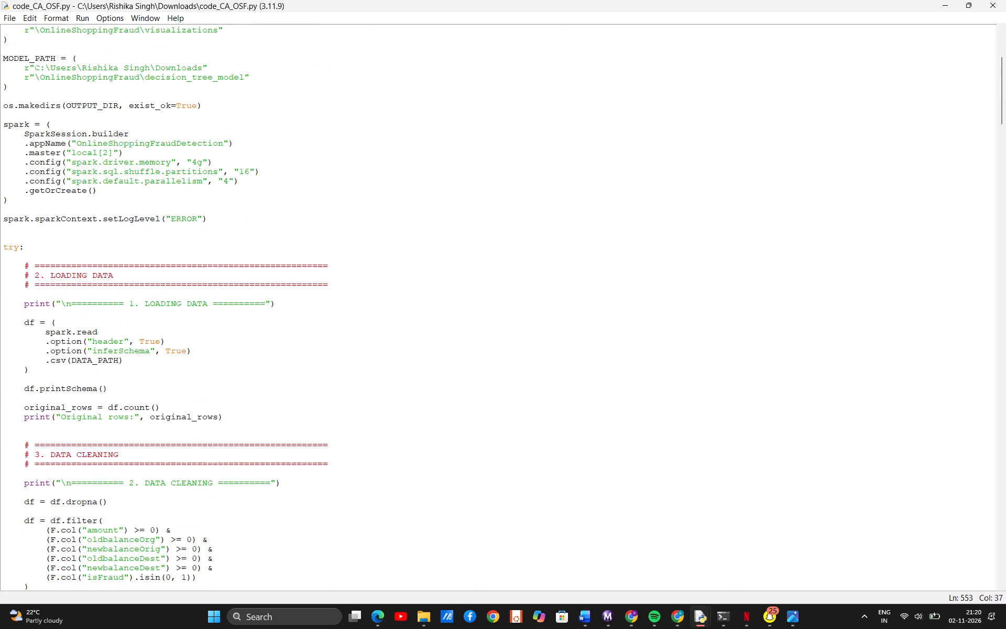
pyautogui.scroll(-3, 541, 491)
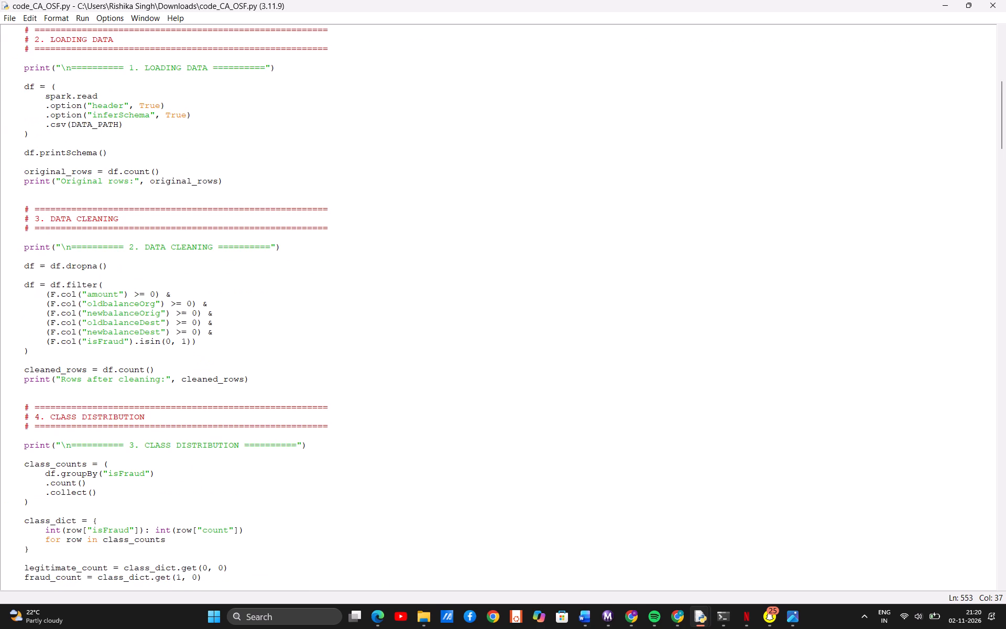
pyautogui.scroll(1, 541, 491)
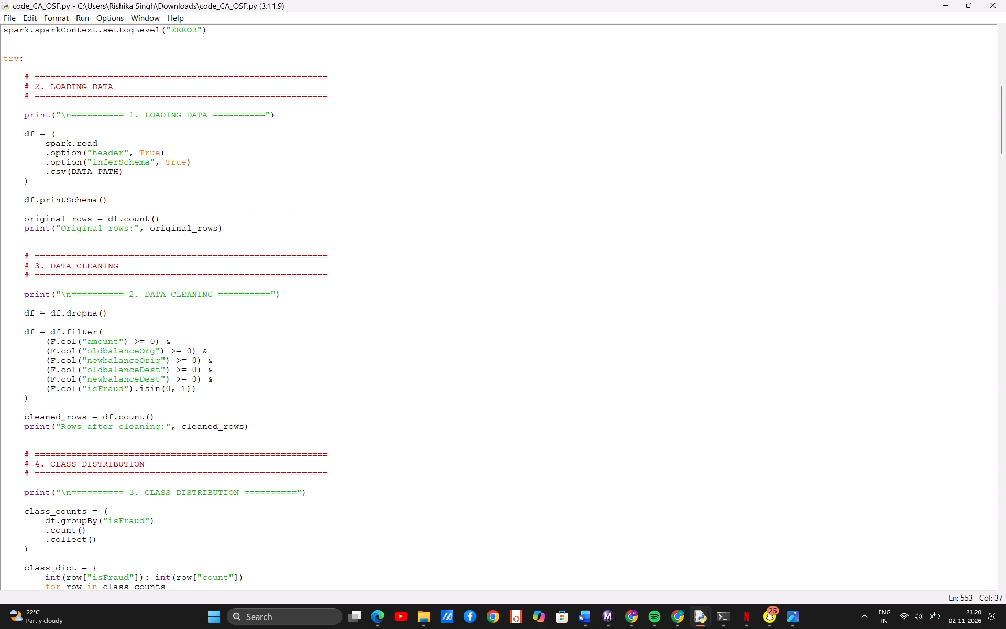
pyautogui.scroll(-1, 541, 491)
pyautogui.press('Print')
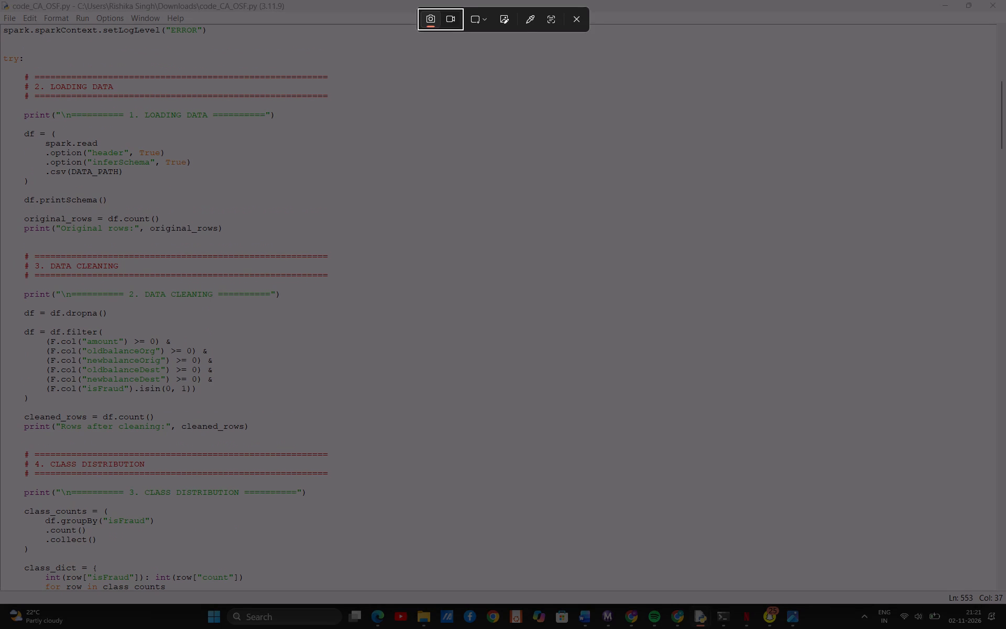
pyautogui.moveTo(3, 47); pyautogui.dragTo(182, 292)
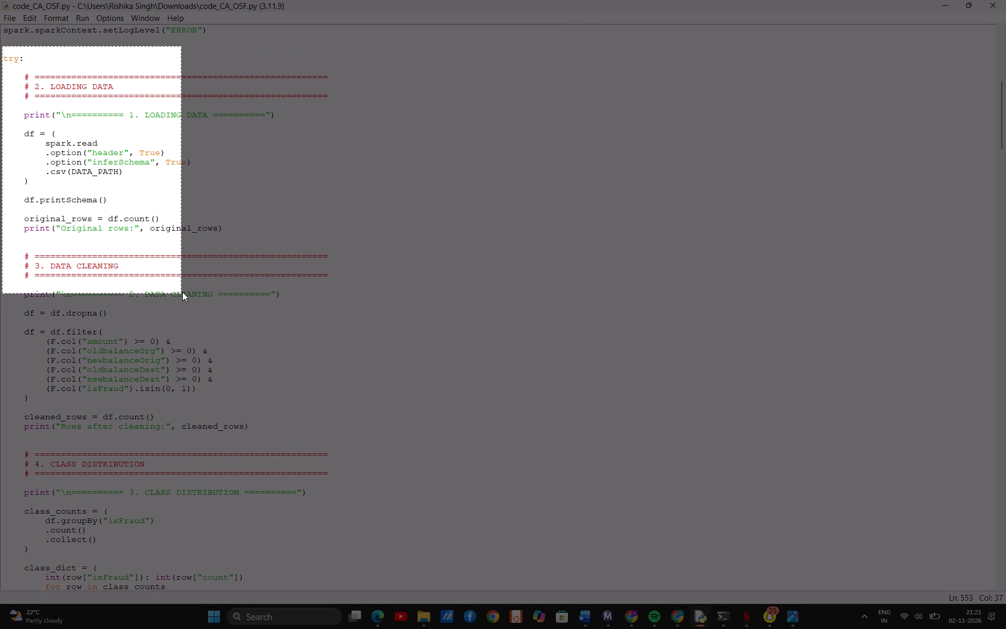
pyautogui.moveTo(182, 292); pyautogui.dragTo(352, 449)
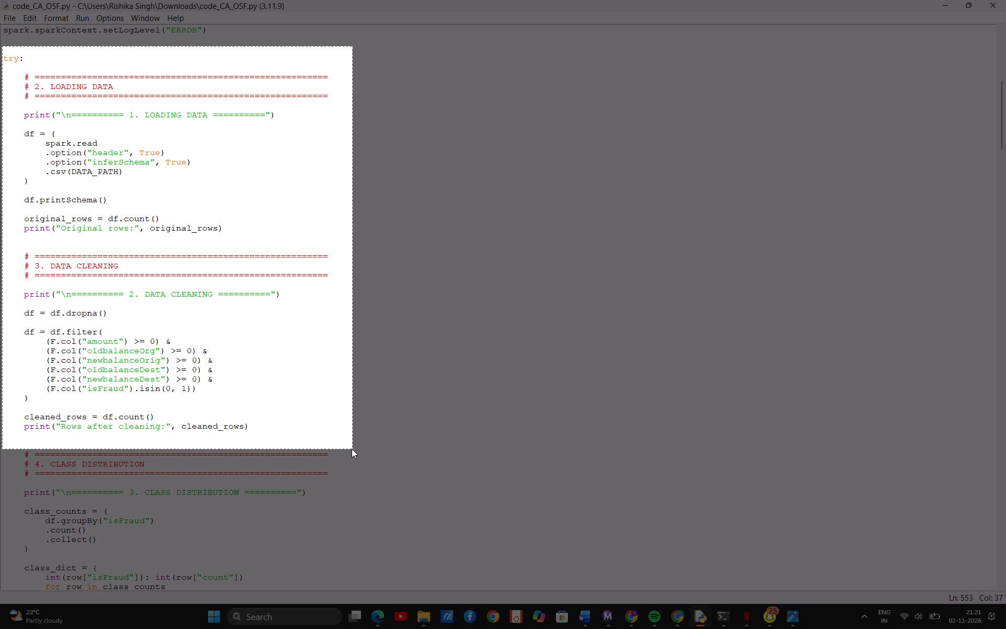
pyautogui.moveTo(352, 449); pyautogui.dragTo(351, 441)
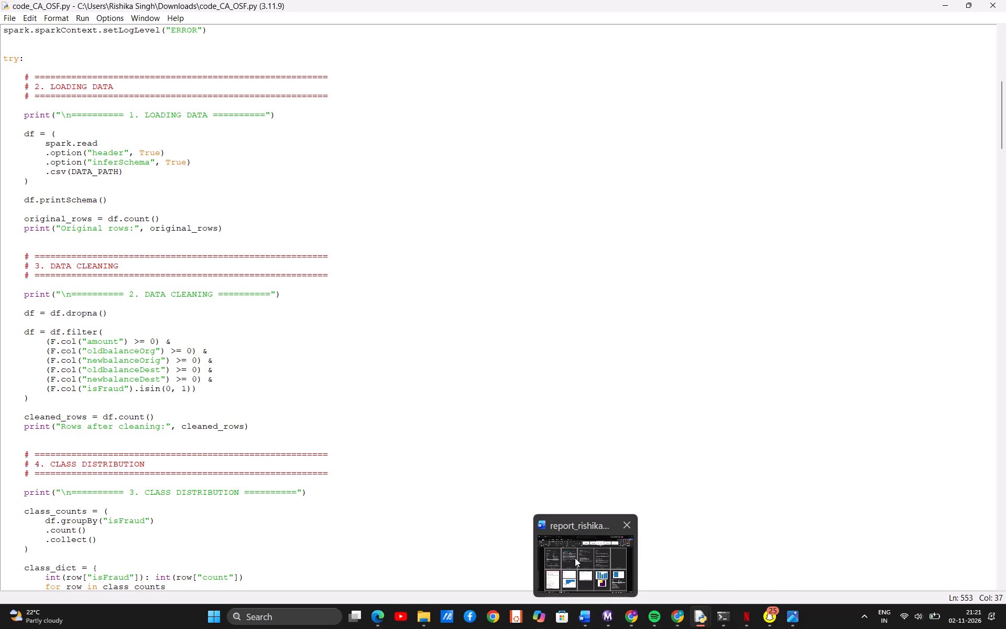
# Paste the loading and cleaning code snip into the Word report directly after the configuration code image.
pyautogui.click(575, 558)
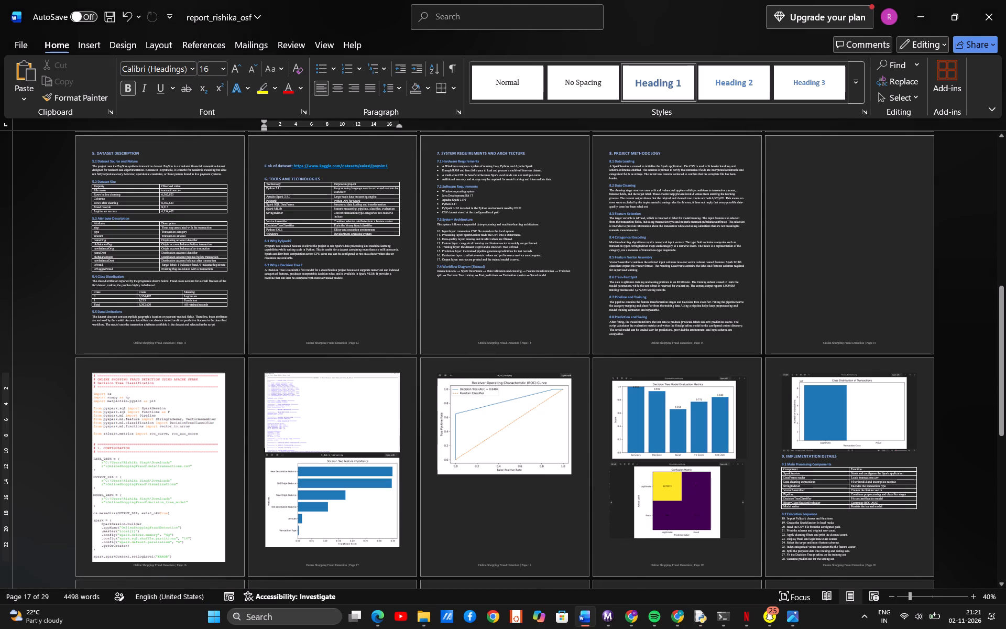
pyautogui.click(236, 516)
pyautogui.hotkey('ctrl', 'v')
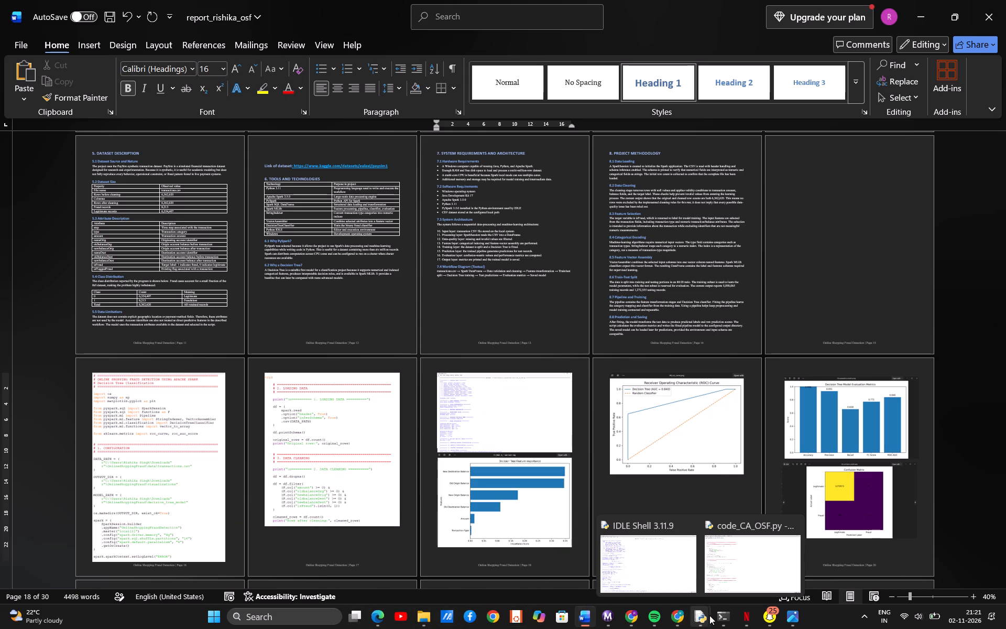
# Return to code_CA_OSF.py and capture a snip of section 4, Class Distribution, from its heading through plt.close().
pyautogui.click(727, 588)
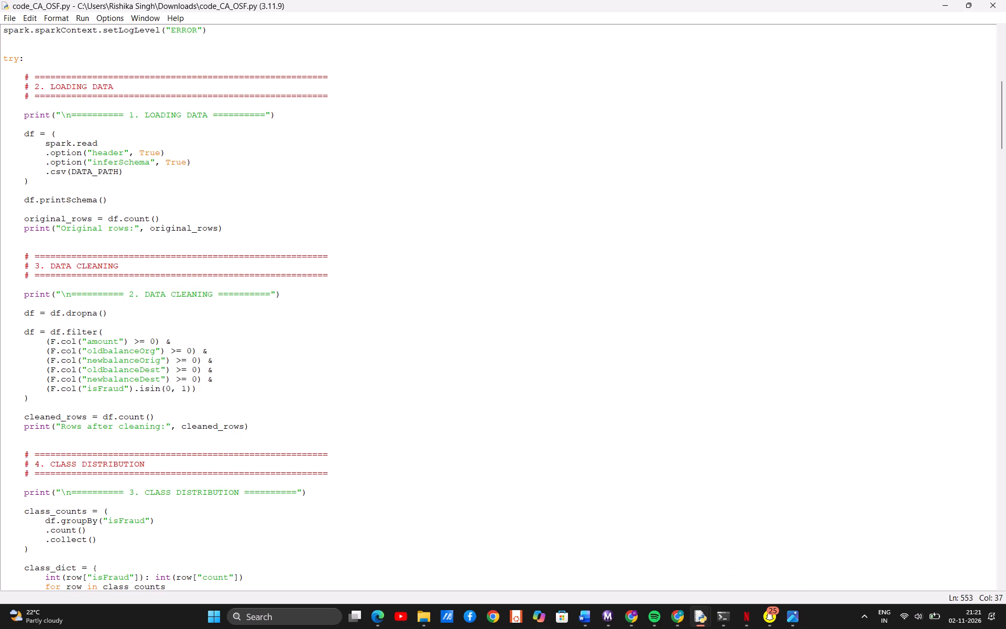
pyautogui.scroll(-3, 557, 484)
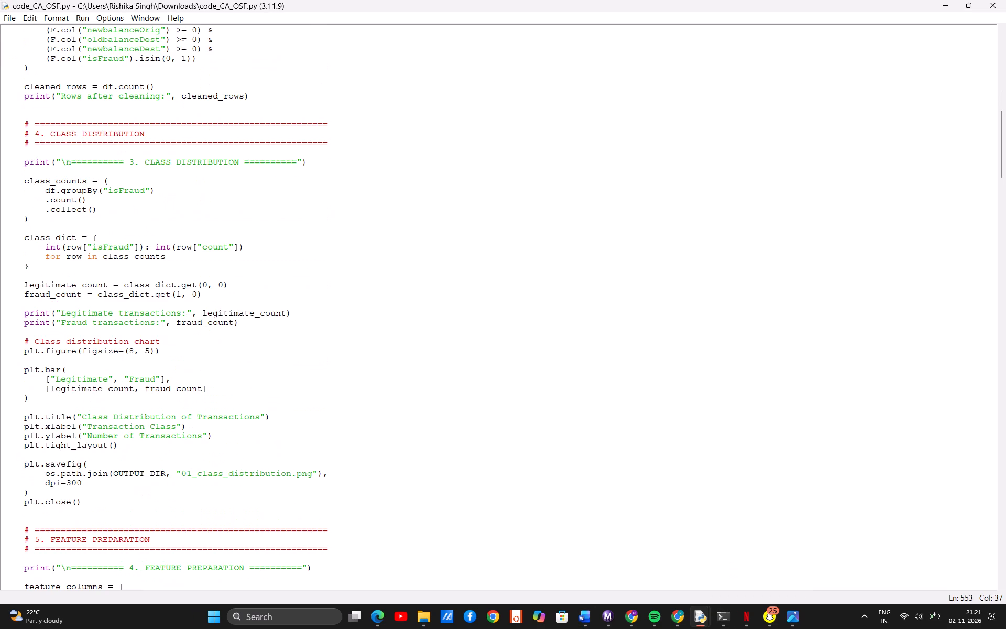
pyautogui.scroll(-1, 557, 484)
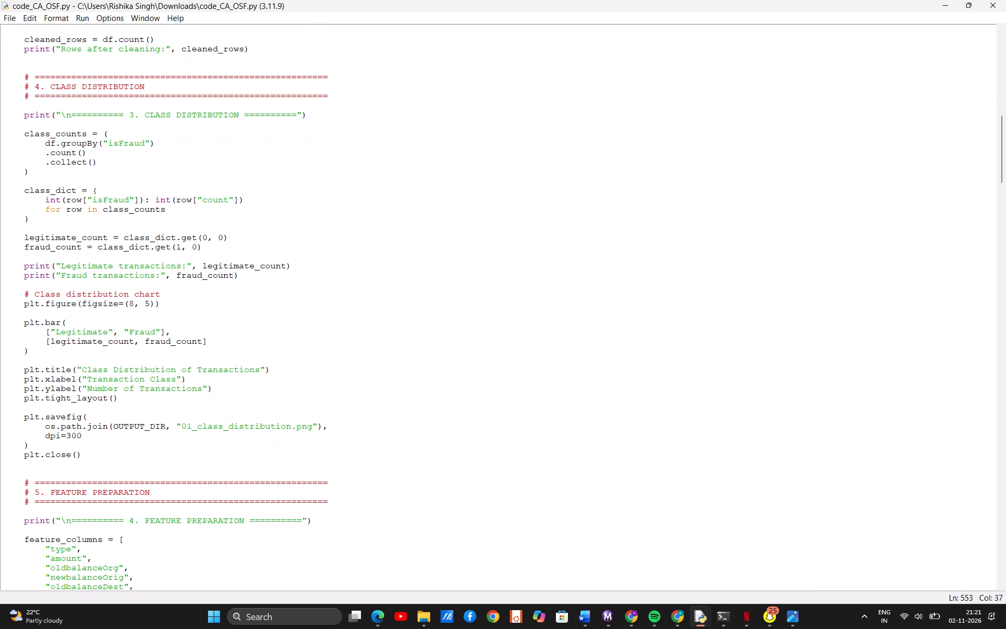
pyautogui.press('Print')
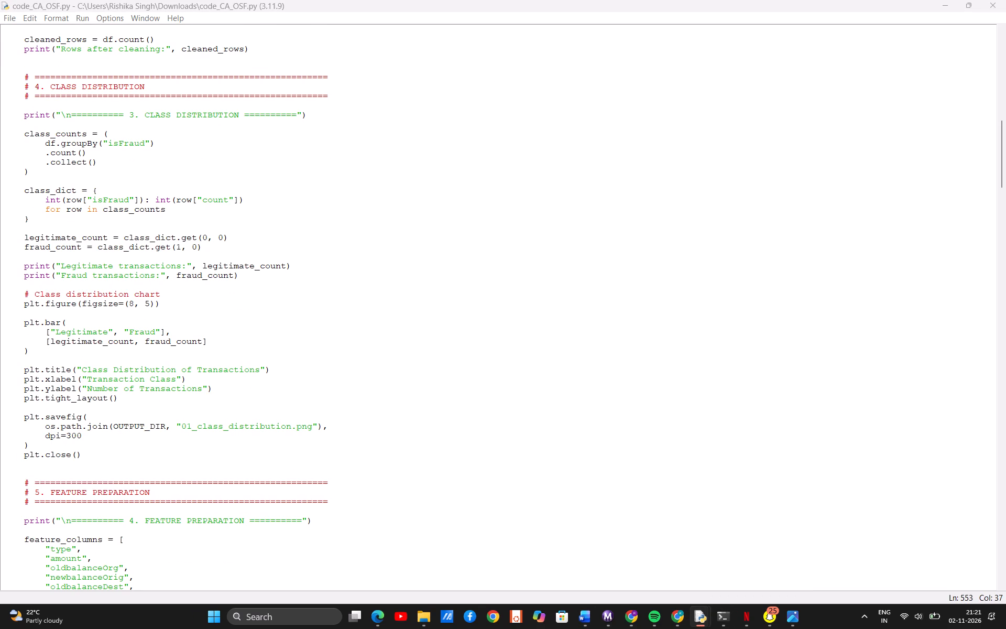
pyautogui.moveTo(7, 64); pyautogui.dragTo(129, 335)
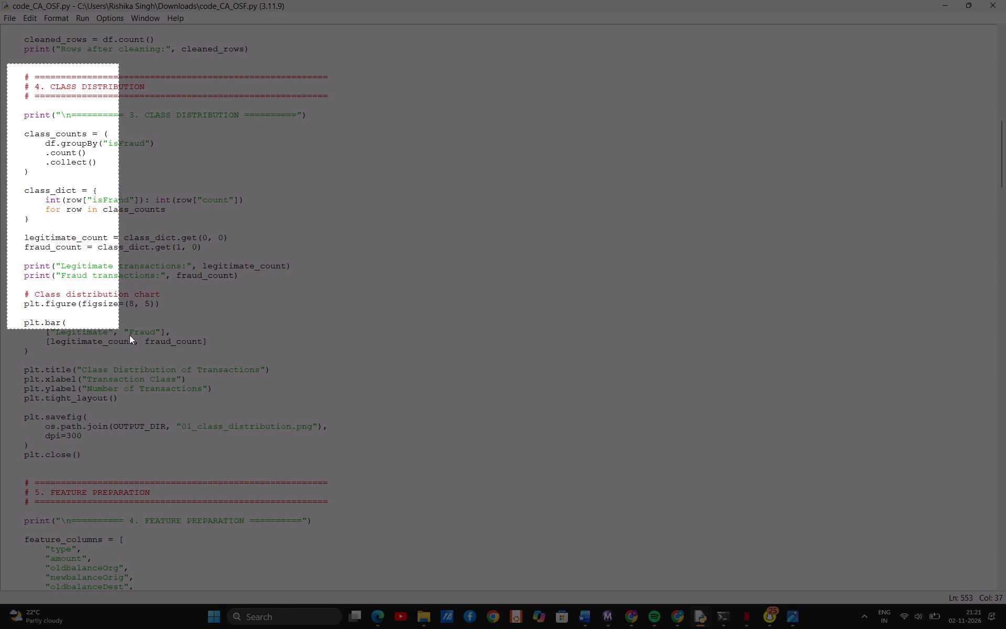
pyautogui.moveTo(129, 335); pyautogui.dragTo(412, 491)
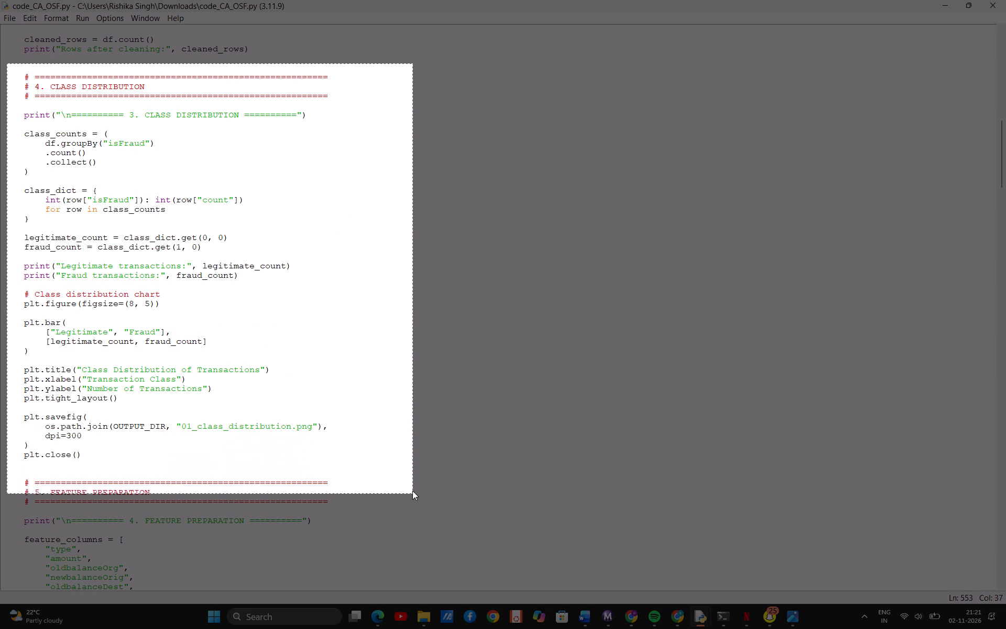
pyautogui.moveTo(412, 491); pyautogui.dragTo(348, 466)
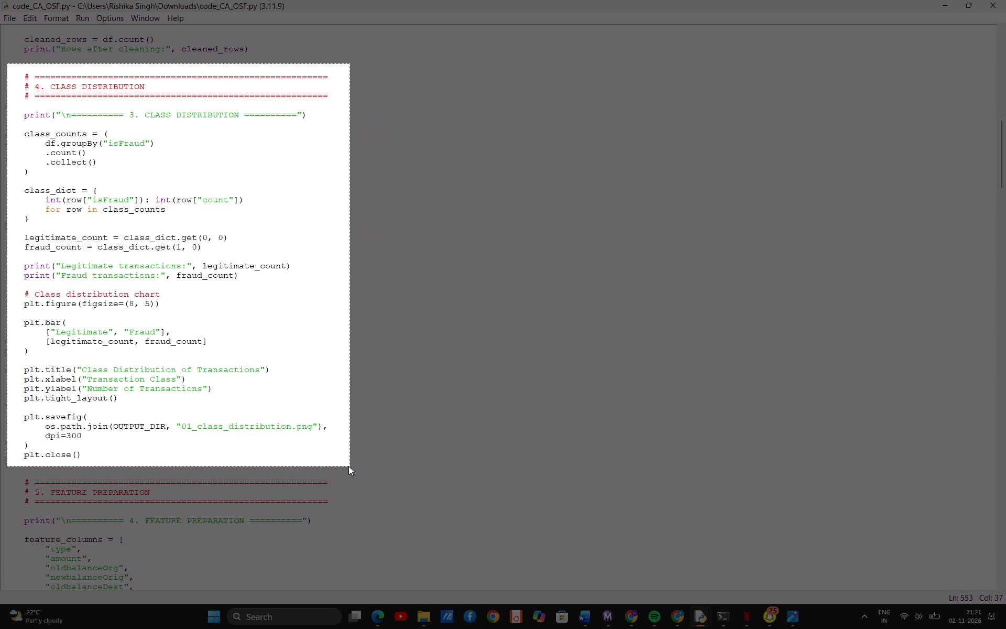
pyautogui.moveTo(348, 466); pyautogui.dragTo(345, 466)
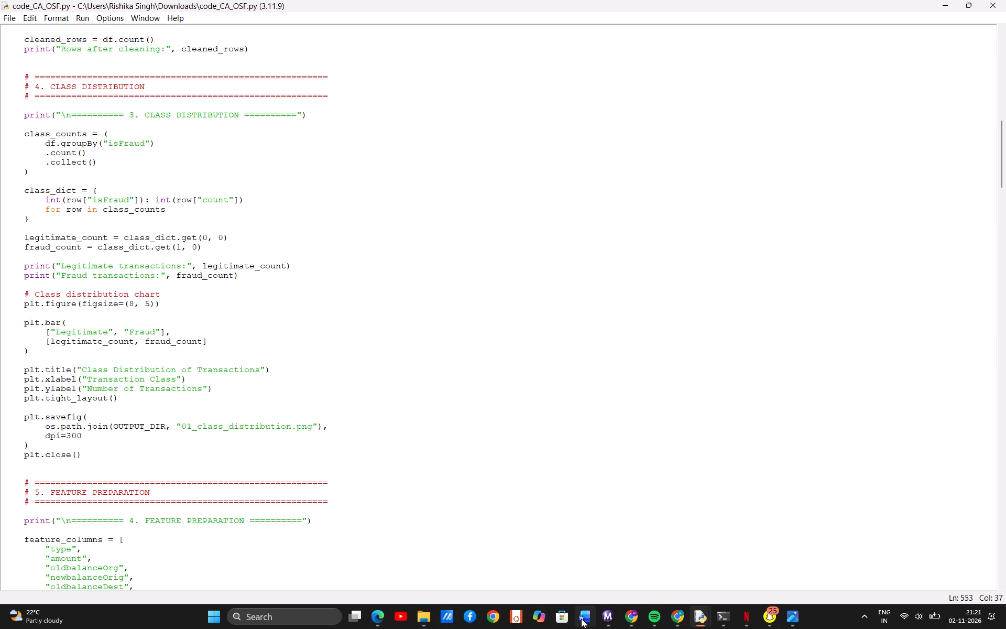
# Switch to the Word report and paste the class distribution code snip directly after the loading and cleaning code image.
pyautogui.click(563, 554)
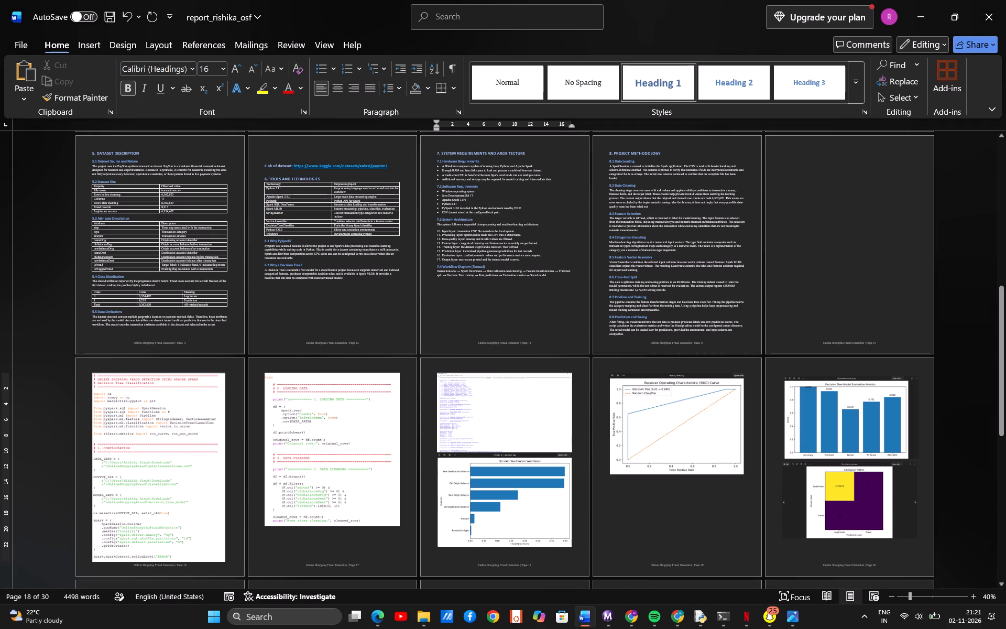
pyautogui.click(408, 517)
pyautogui.hotkey('ctrl', 'v')
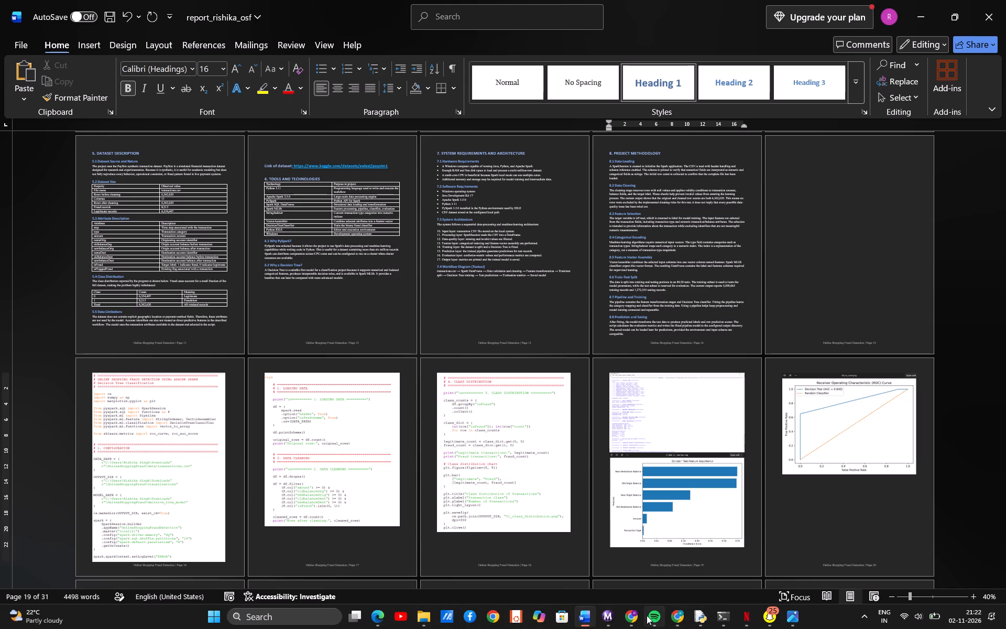
# Return to code_CA_OSF.py and capture a snip of section 5, Feature Preparation, from its heading through the end of the VectorAssembler block.
pyautogui.click(729, 567)
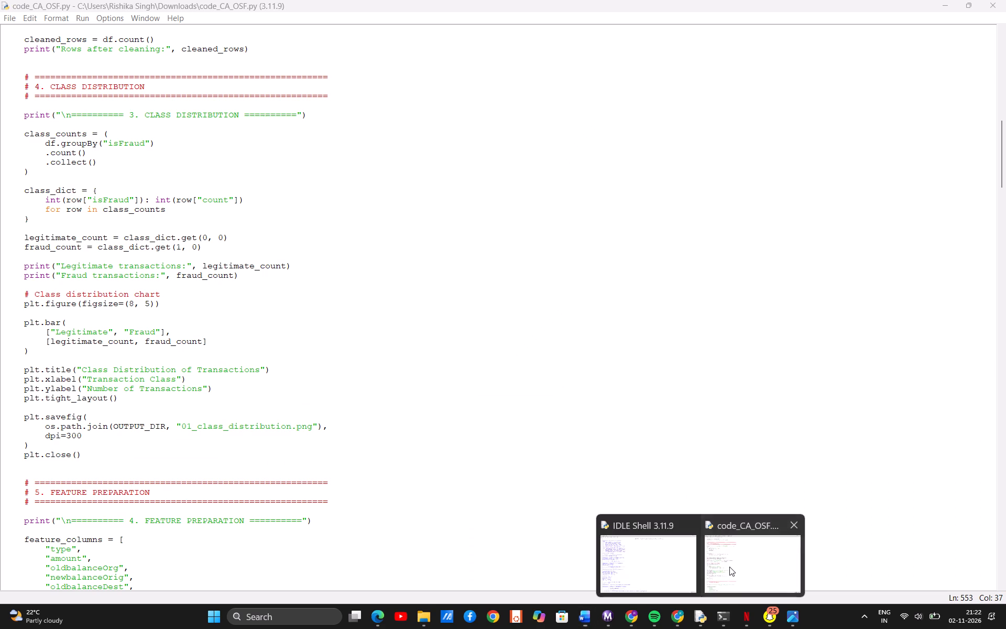
pyautogui.scroll(-3, 524, 492)
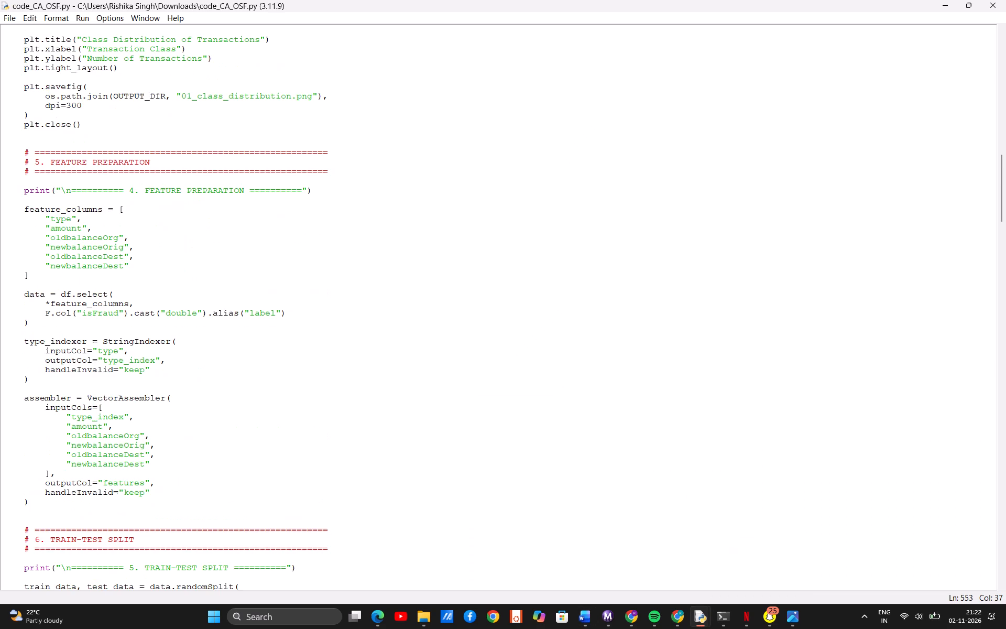
pyautogui.scroll(-1, 524, 492)
pyautogui.press('Print')
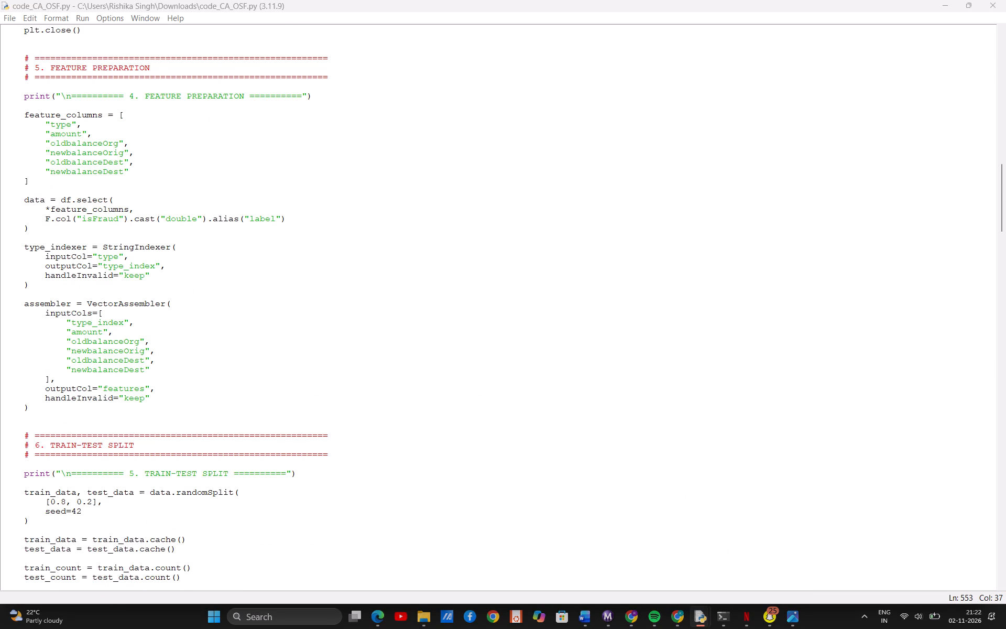
pyautogui.moveTo(3, 43); pyautogui.dragTo(259, 427)
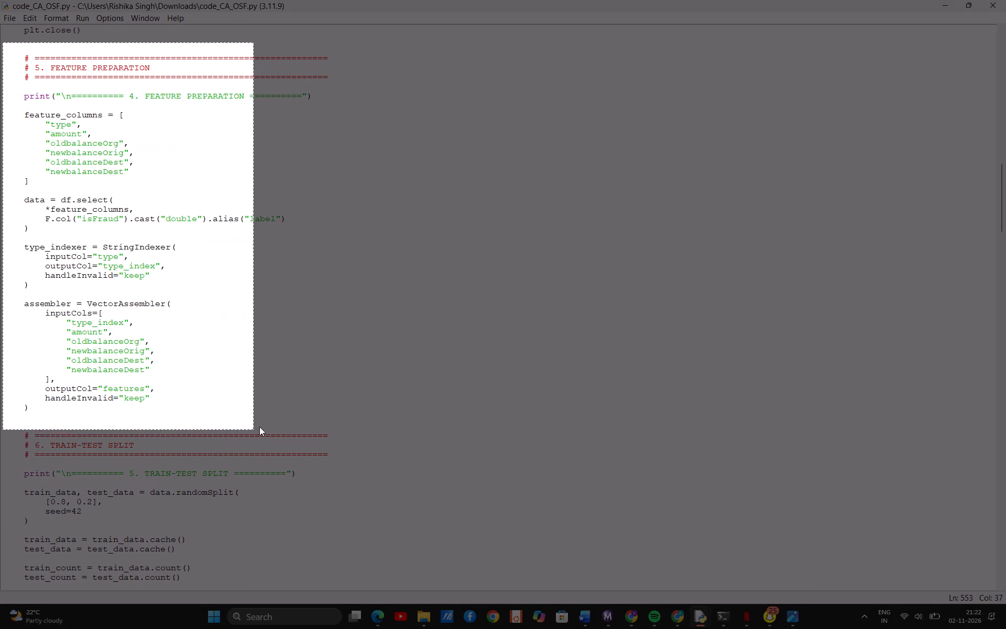
pyautogui.moveTo(259, 427); pyautogui.dragTo(348, 414)
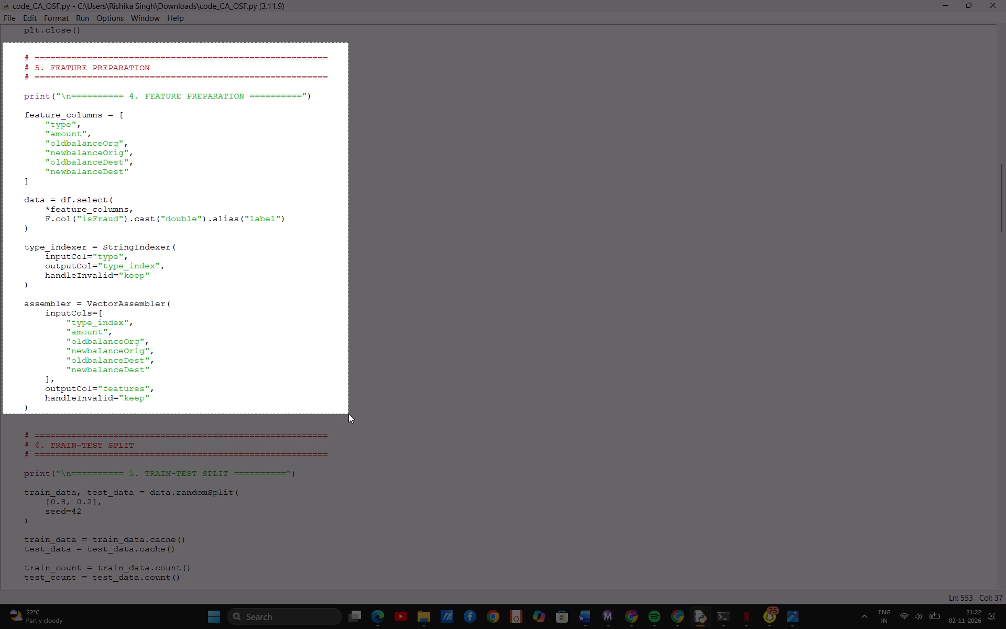
pyautogui.moveTo(348, 414); pyautogui.dragTo(348, 422)
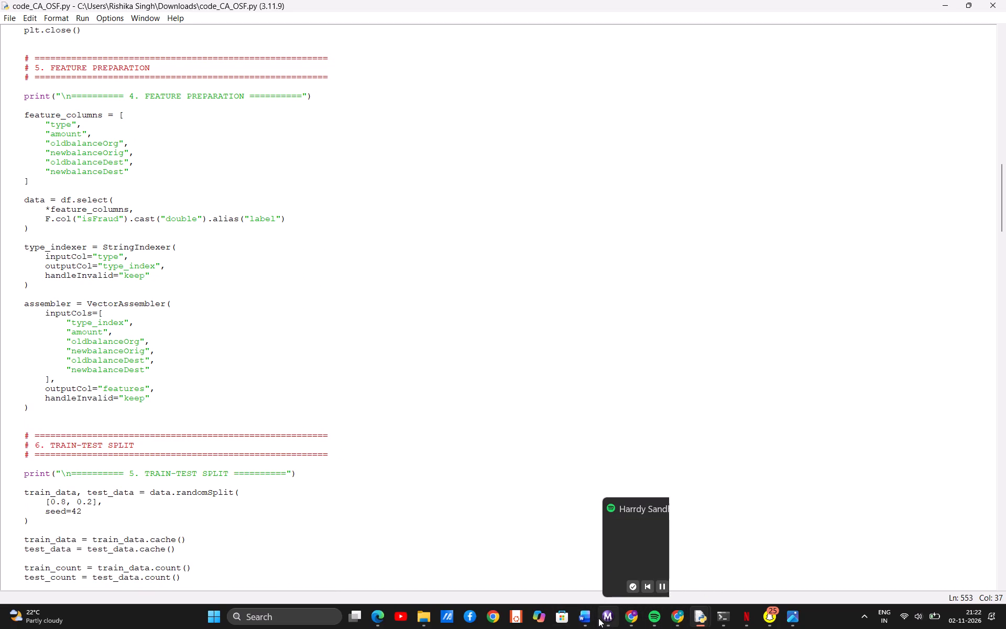
# Switch to the Word report and paste the feature preparation code snip directly after the class distribution code image.
pyautogui.click(574, 563)
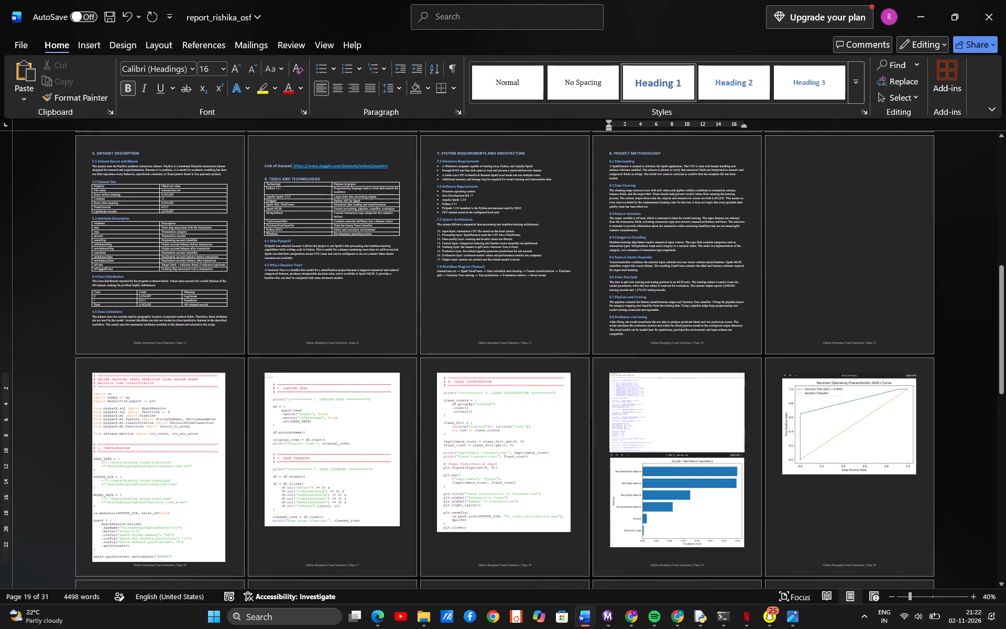
pyautogui.click(576, 533)
pyautogui.hotkey('ctrl', 'v')
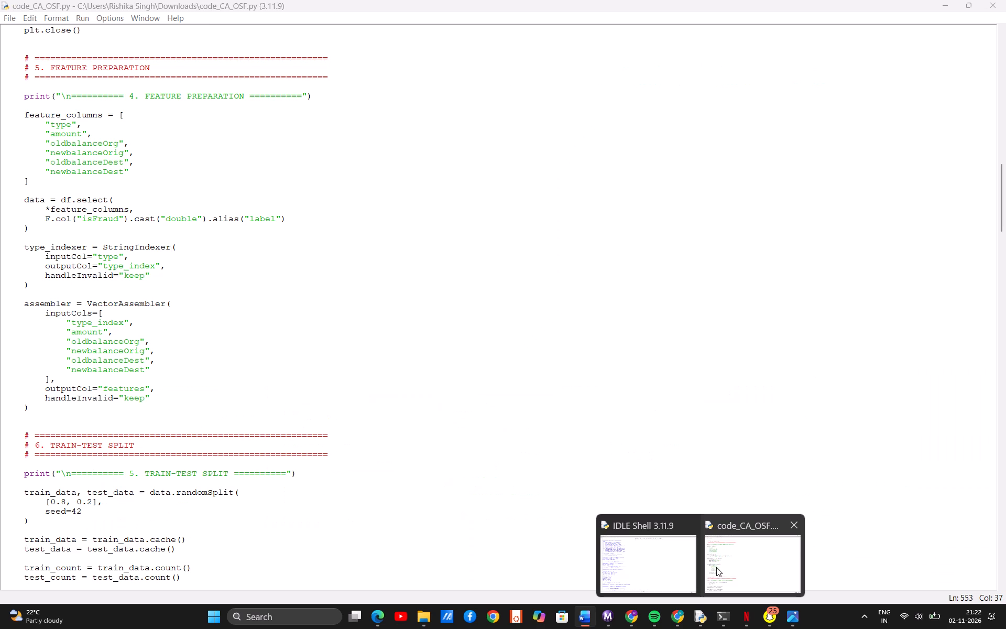
# Return to code_CA_OSF.py and capture a snip starting at the section 6, Train-Test Split, heading and continuing into section 7, Train Decision Tree.
pyautogui.click(716, 567)
pyautogui.scroll(-2, 487, 424)
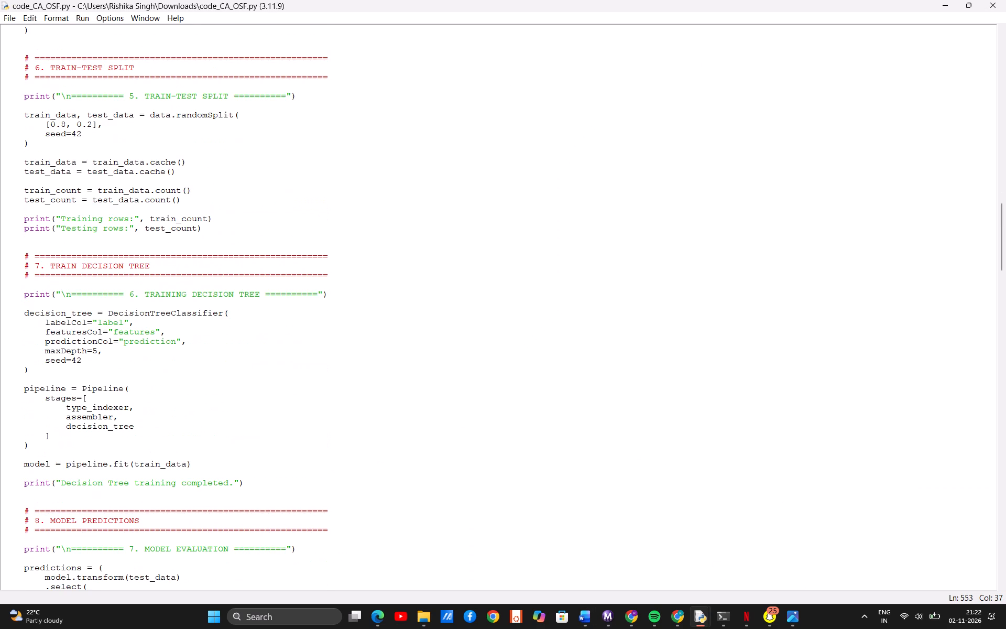
pyautogui.press('Print')
pyautogui.moveTo(3, 46); pyautogui.dragTo(240, 387)
pyautogui.scroll(1, 183, 324)
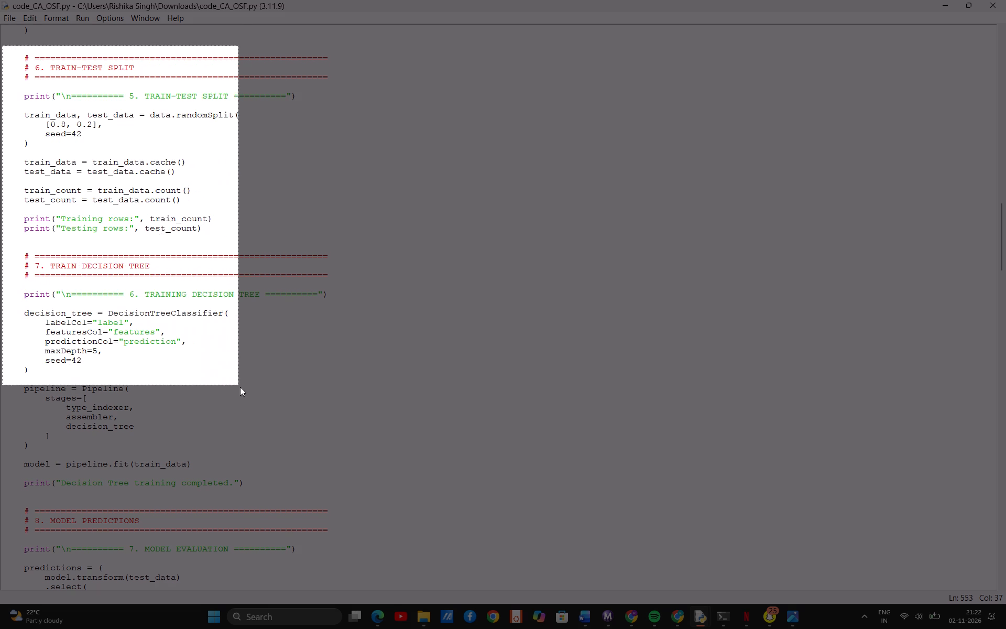
# Extend the snip through the end of section 7, Train Decision Tree, including the "Decision Tree training completed." print line.
pyautogui.moveTo(240, 387); pyautogui.dragTo(336, 493)
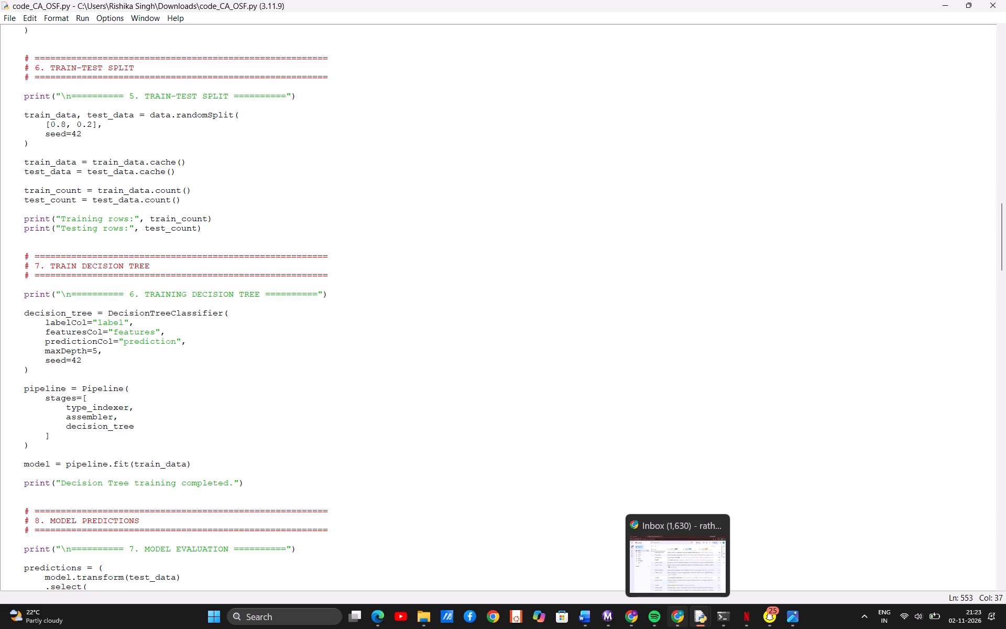
# Switch to the Word report and paste the train-test split and decision tree code snip directly after the feature preparation code image.
pyautogui.click(574, 591)
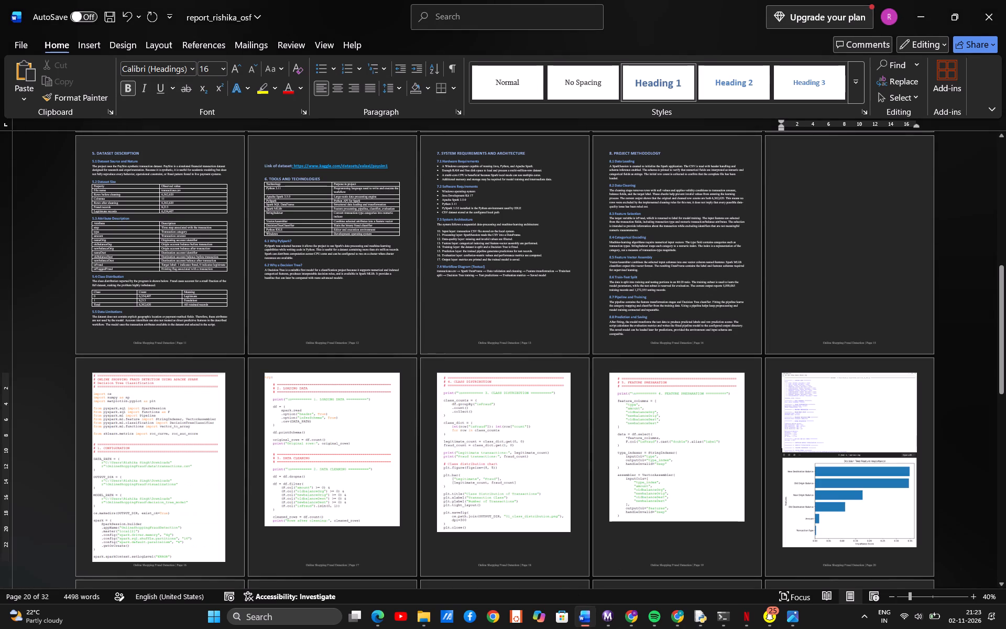
pyautogui.click(757, 513)
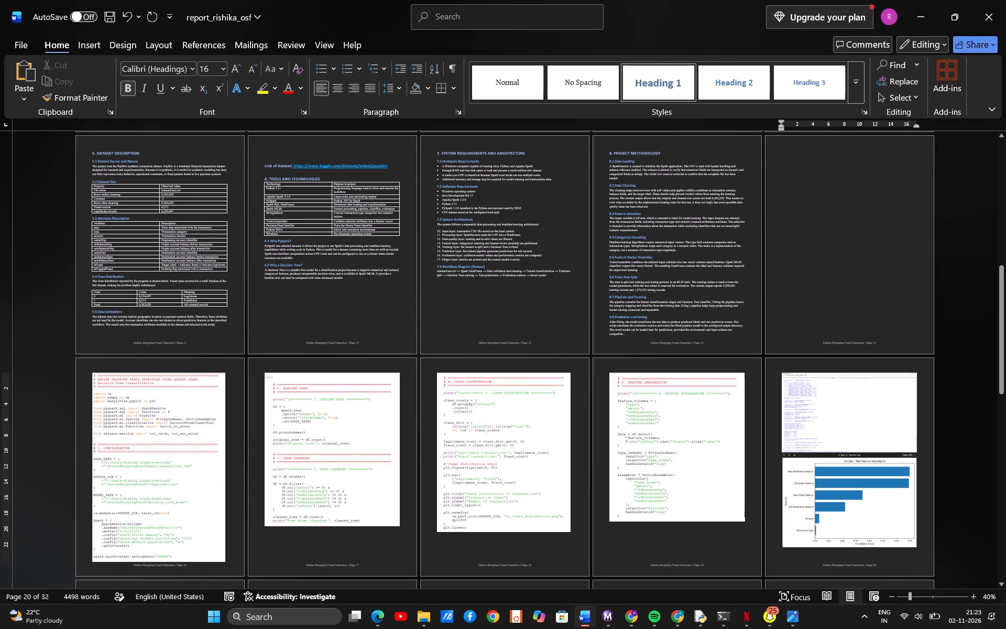
pyautogui.hotkey('ctrl', 'v')
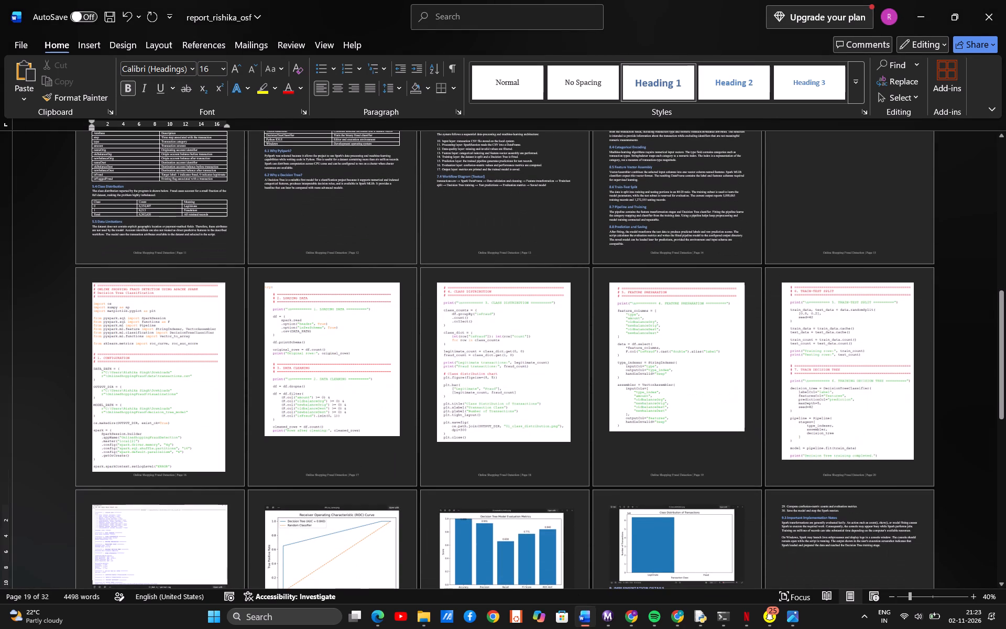
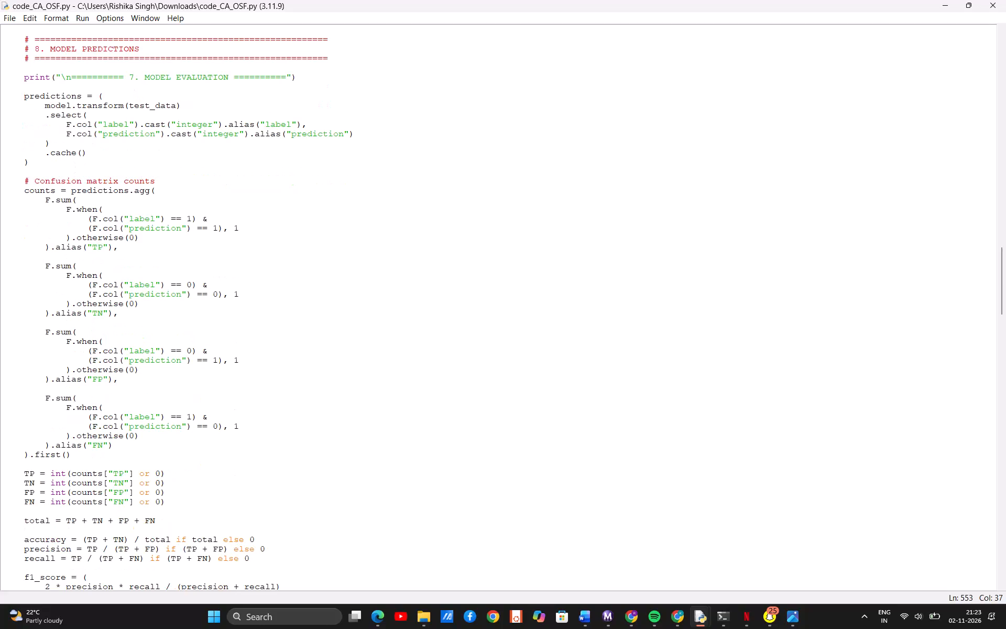
# Examine the code in section 8, Model Predictions, and section 9, ROC-AUC and ROC Curve, through the end of the ROC plotting block.
pyautogui.scroll(-3, 584, 471)
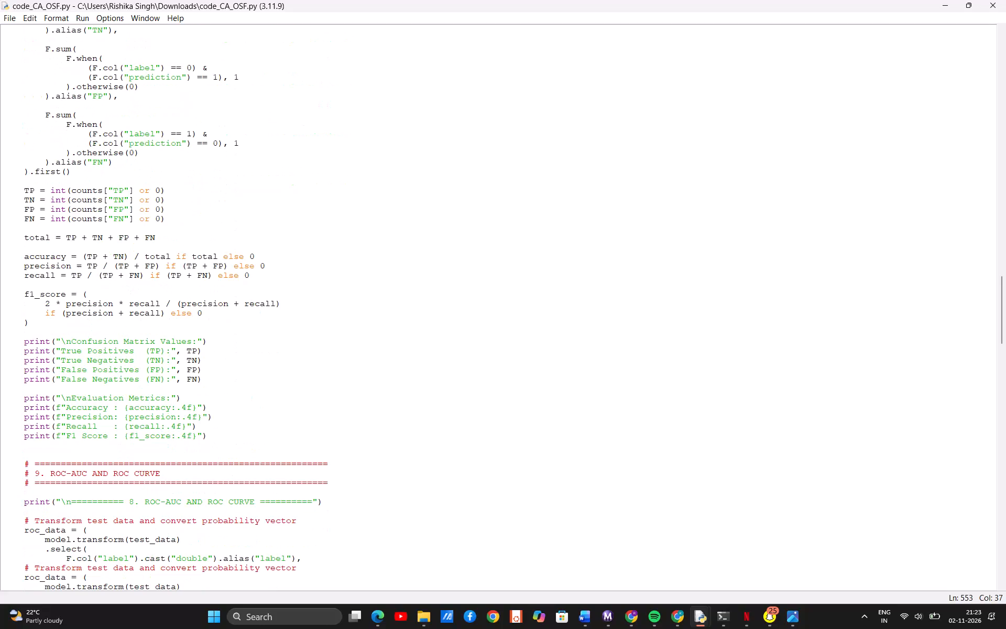
pyautogui.scroll(1, 584, 471)
pyautogui.keyDown('ctrl'); pyautogui.scroll(-1, 584, 471); pyautogui.keyUp('ctrl')
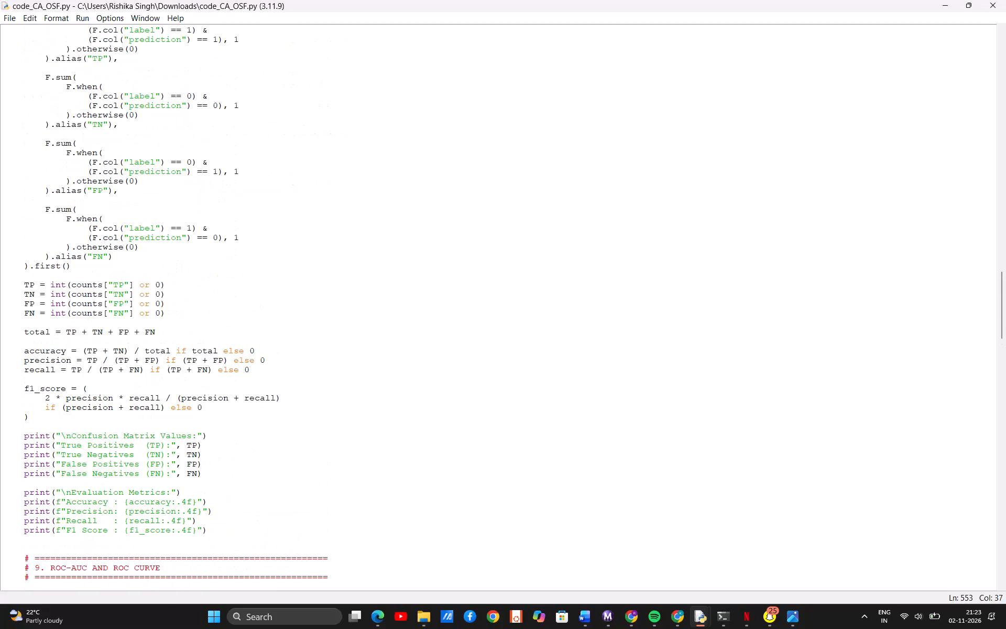
pyautogui.keyDown('ctrl'); pyautogui.scroll(-4, 584, 471); pyautogui.keyUp('ctrl')
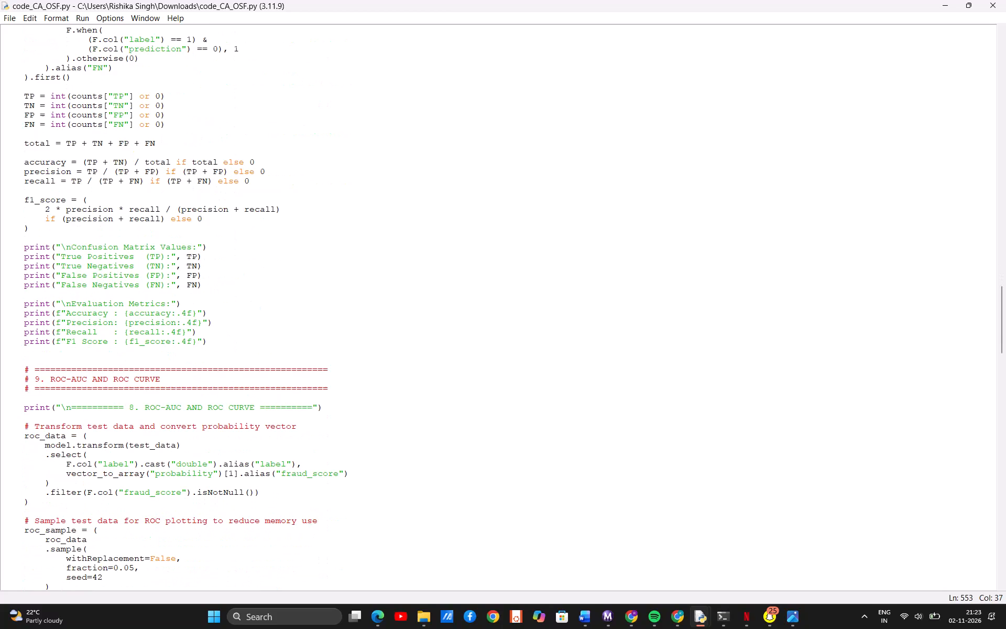
pyautogui.scroll(2, 584, 471)
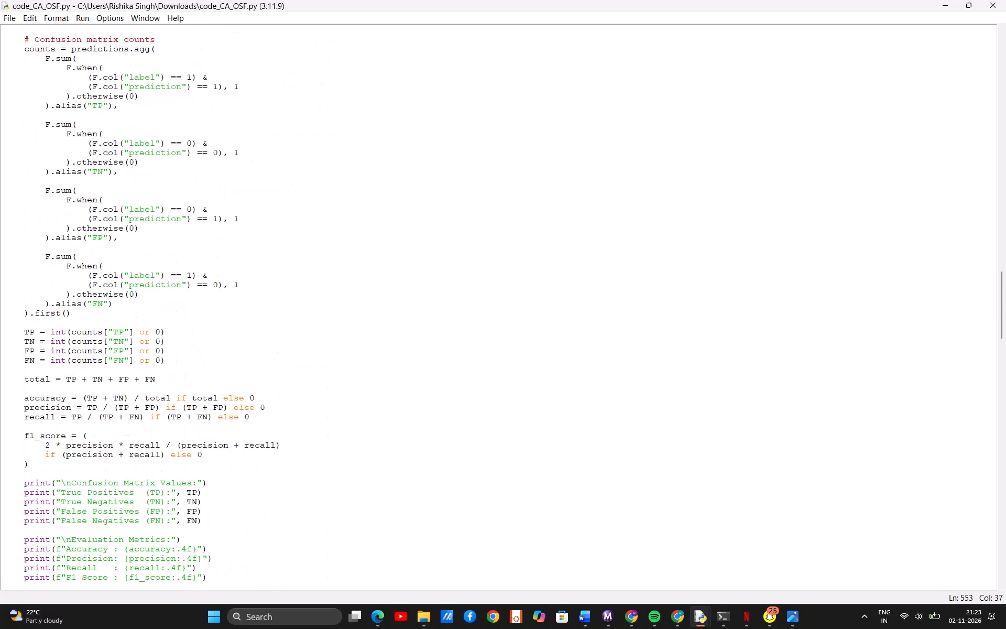
pyautogui.scroll(1, 584, 471)
pyautogui.keyDown('ctrl'); pyautogui.scroll(-9, 584, 471); pyautogui.keyUp('ctrl')
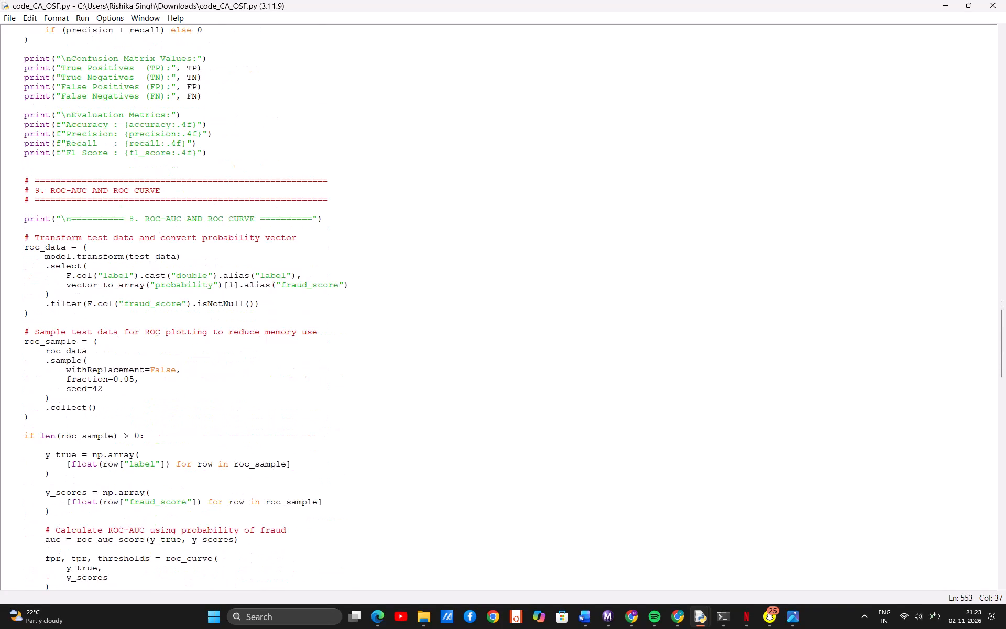
pyautogui.keyDown('ctrl'); pyautogui.scroll(-7, 584, 471); pyautogui.keyUp('ctrl')
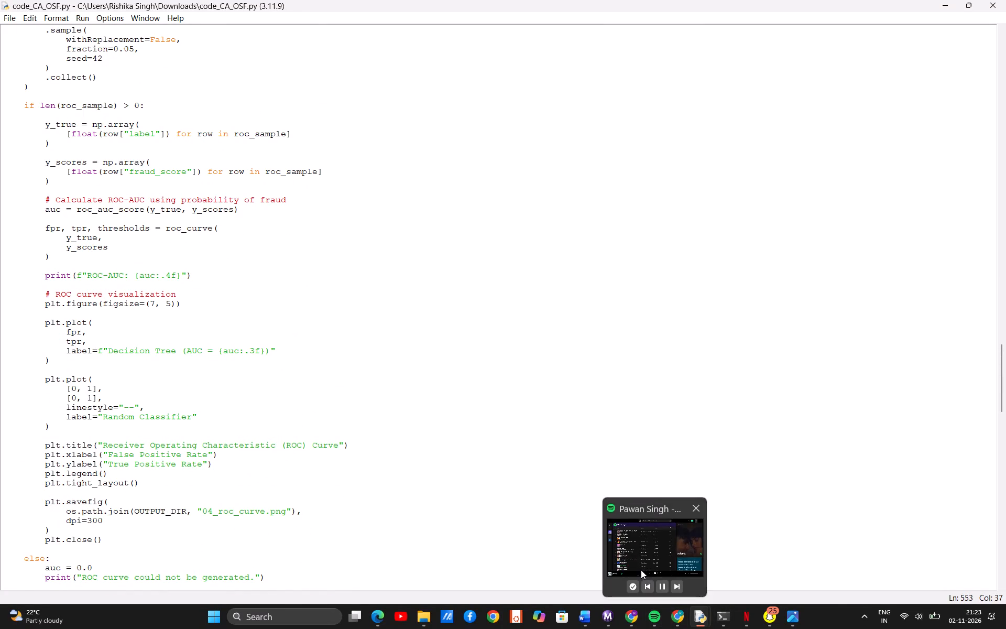
# Switch to Spotify with the Liked Songs playlist.
pyautogui.click(641, 570)
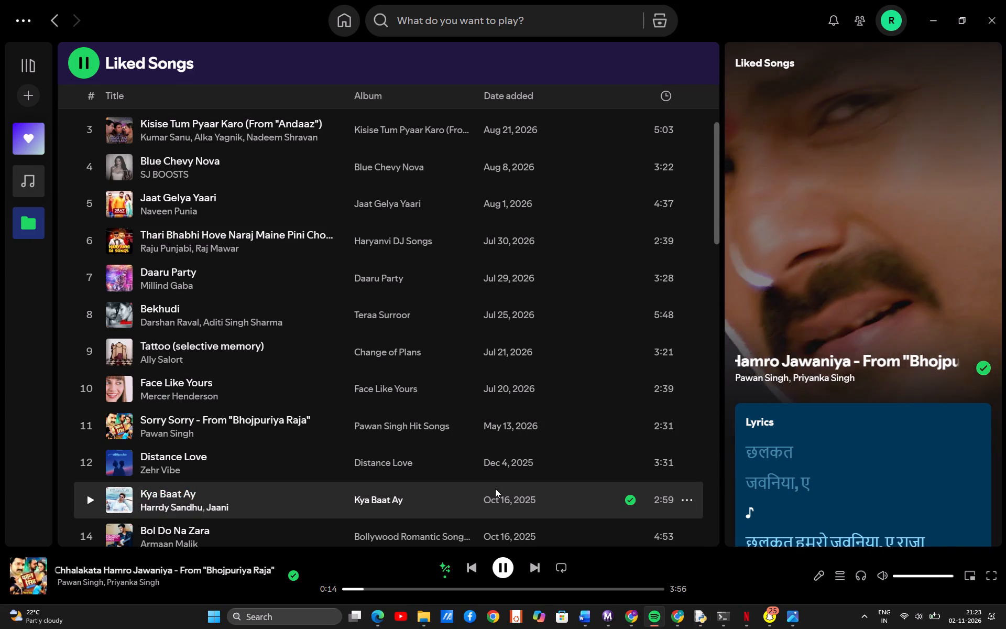
# In Spotify's Liked Songs, find Love Dose by Yo Yo Honey Singh and play it.
pyautogui.scroll(-1, 391, 431)
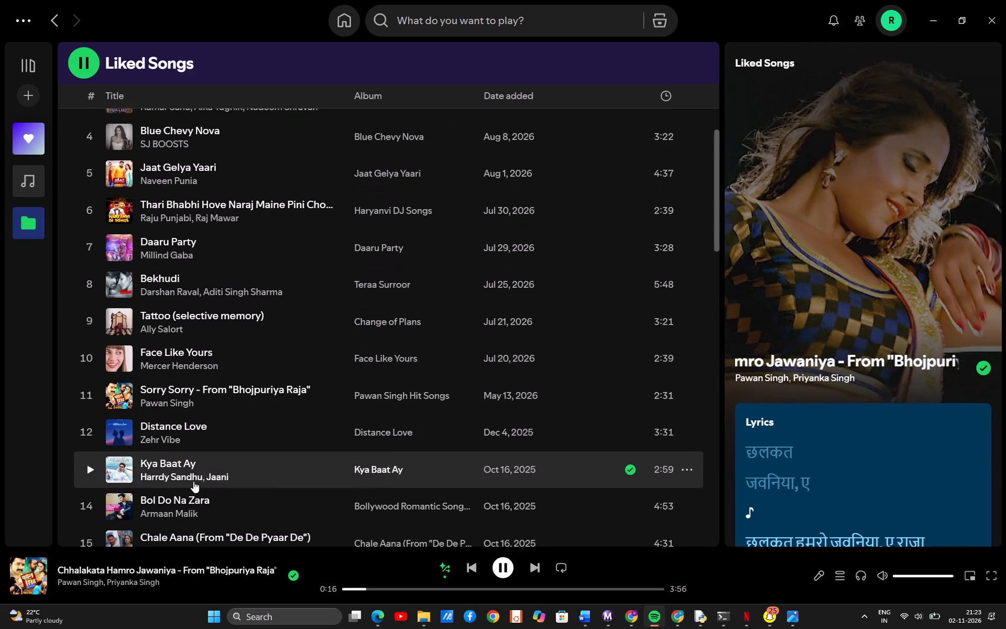
pyautogui.scroll(-2, 198, 460)
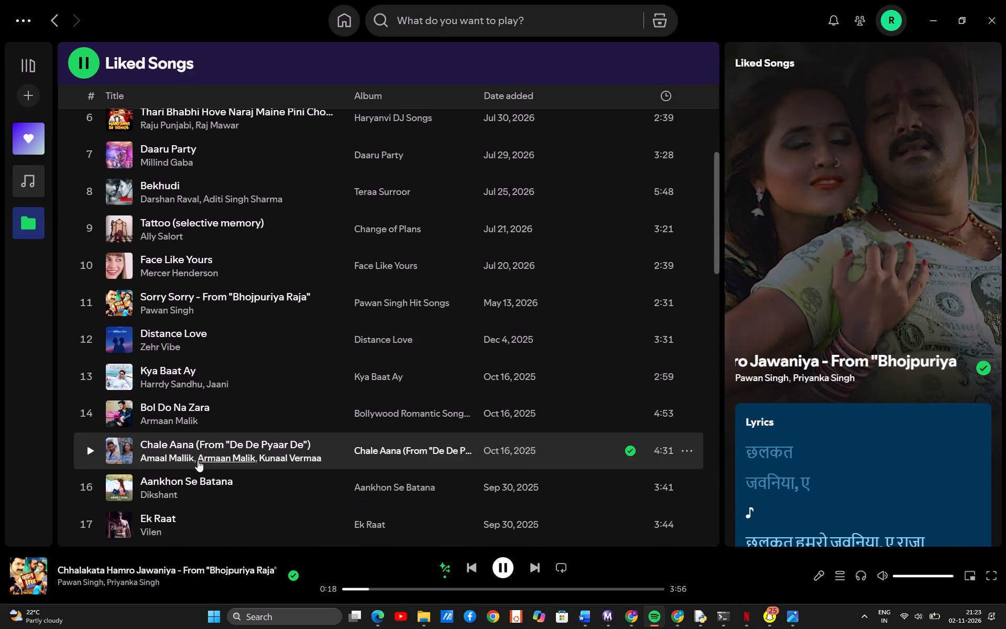
pyautogui.scroll(-5, 198, 460)
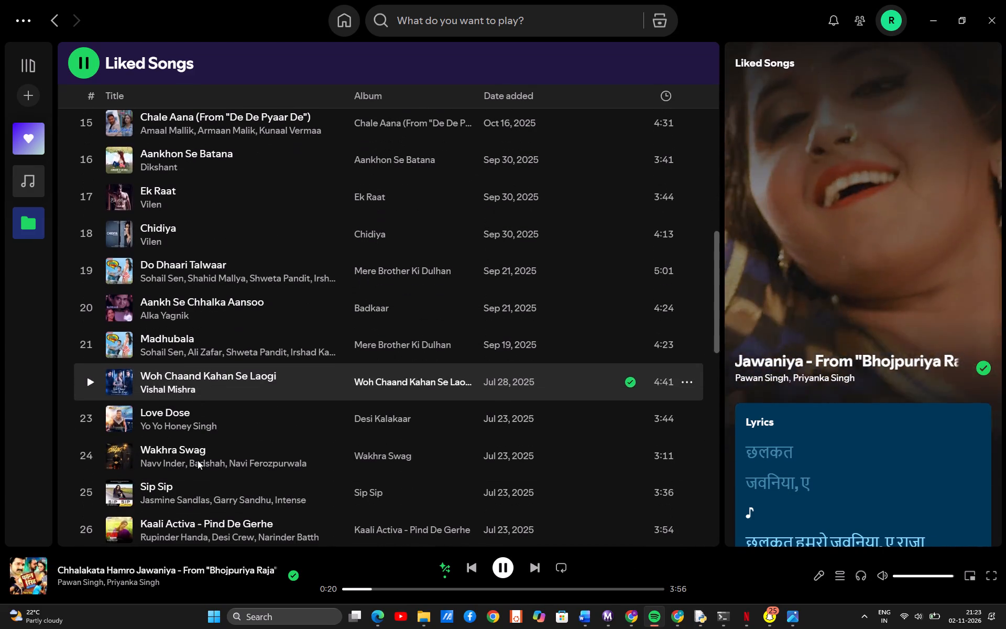
pyautogui.scroll(-2, 198, 460)
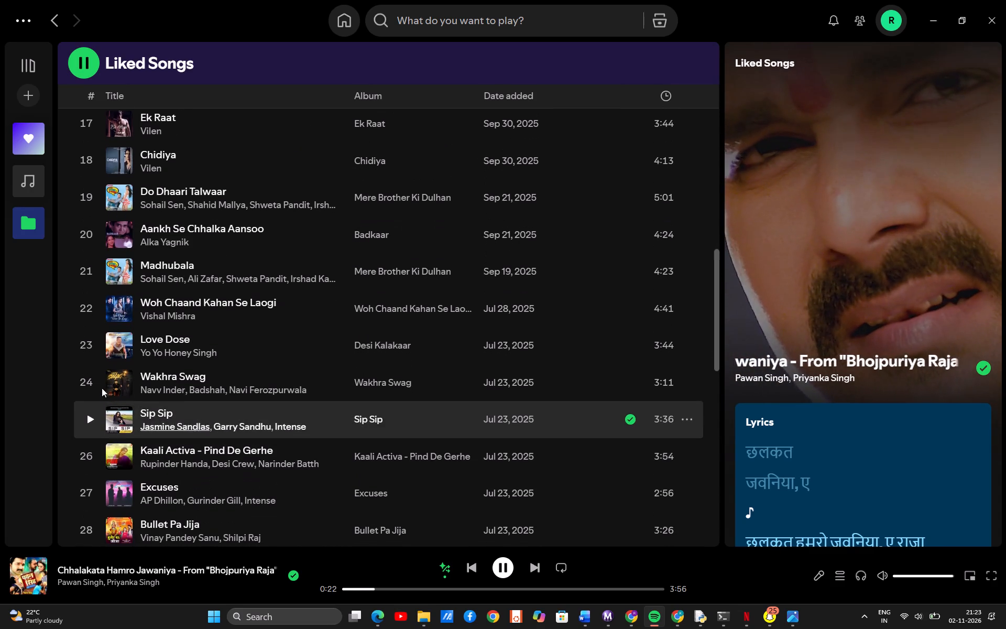
pyautogui.click(93, 344)
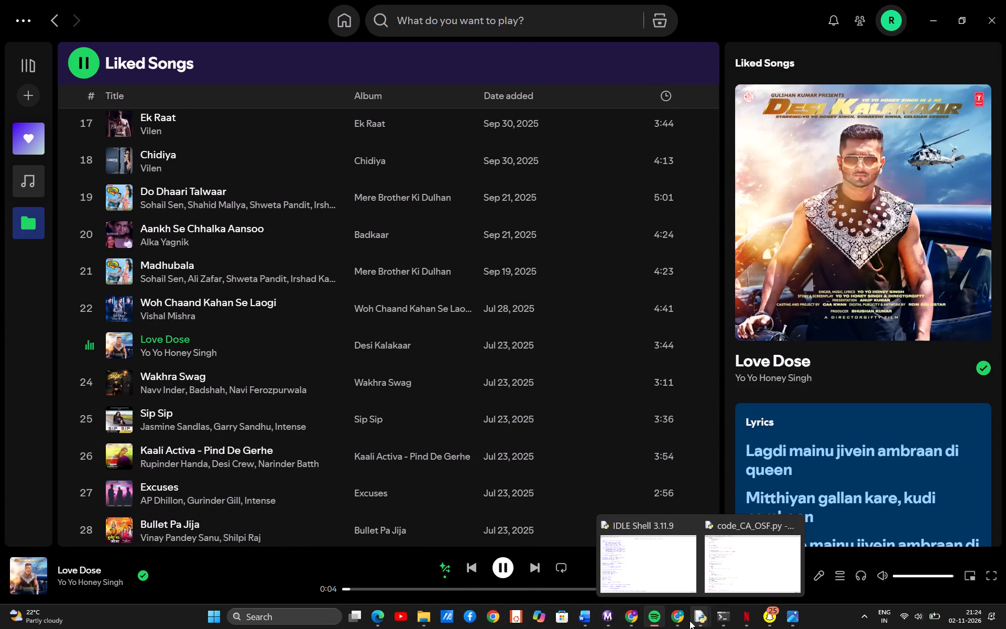
# Switch to code_CA_OSF.py in IDLE and look over section 9, ROC-AUC and ROC Curve.
pyautogui.click(723, 556)
pyautogui.scroll(1, 568, 422)
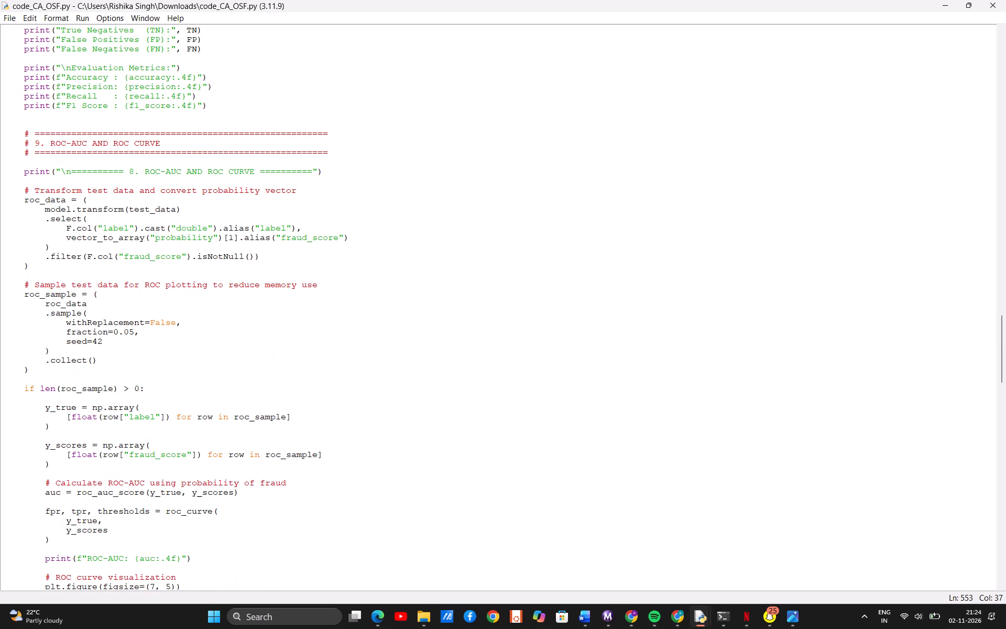
pyautogui.scroll(-1, 568, 422)
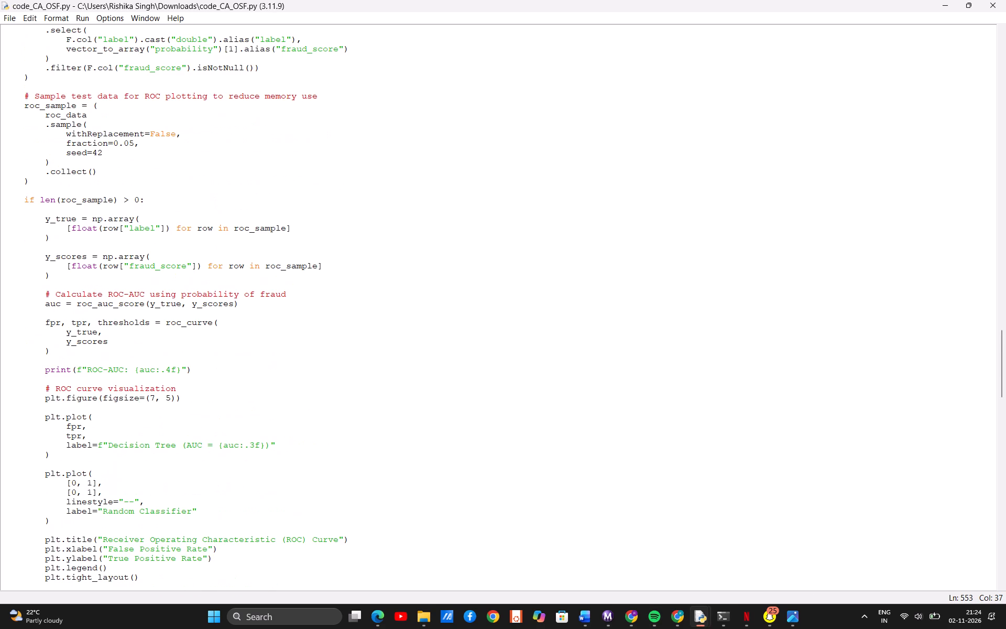
pyautogui.scroll(1, 568, 422)
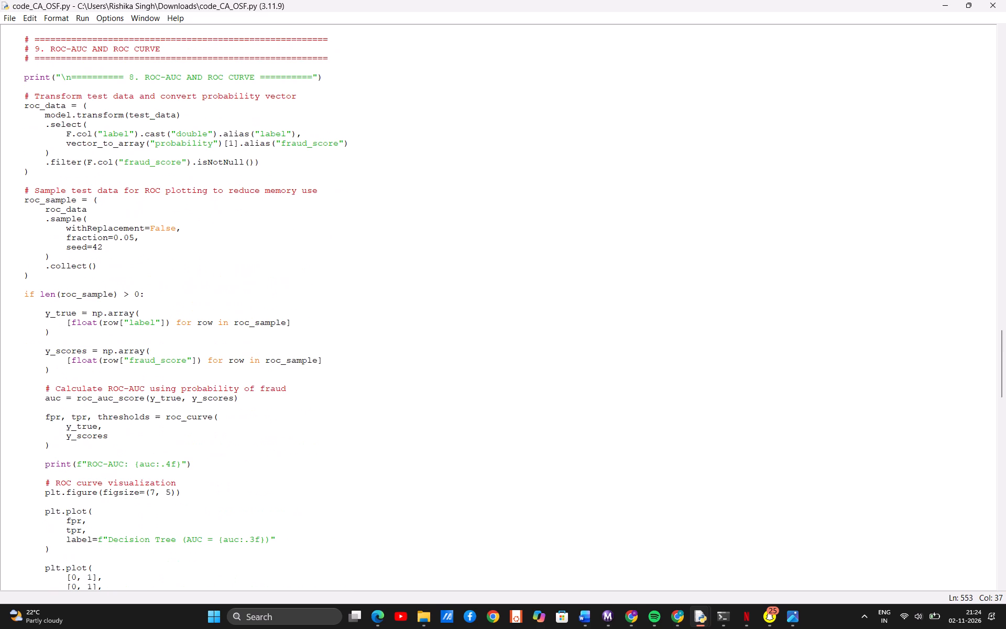
pyautogui.scroll(1, 568, 422)
pyautogui.keyDown('ctrl'); pyautogui.scroll(-4, 568, 422); pyautogui.keyUp('ctrl')
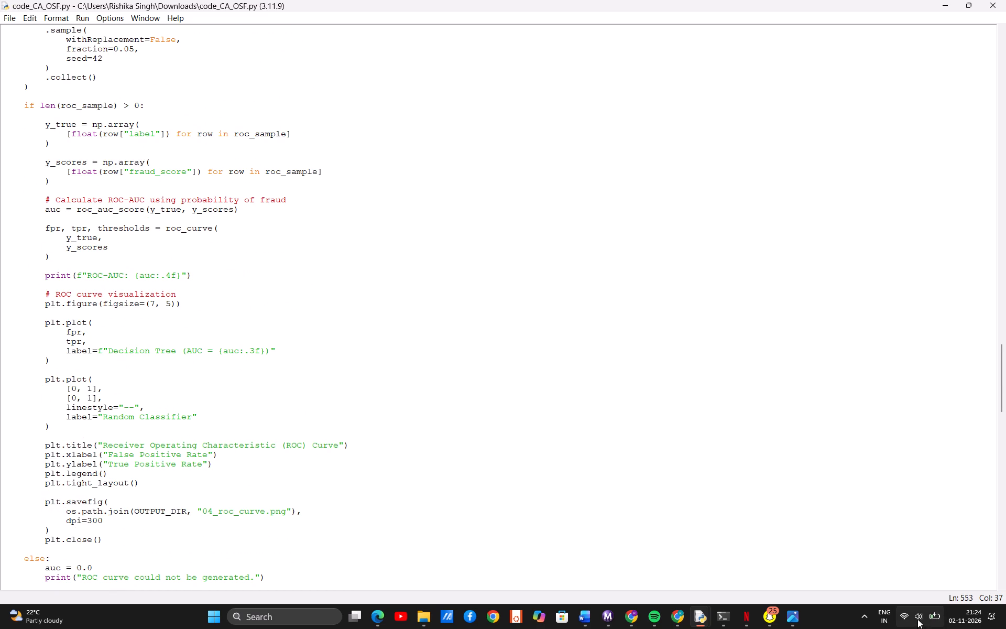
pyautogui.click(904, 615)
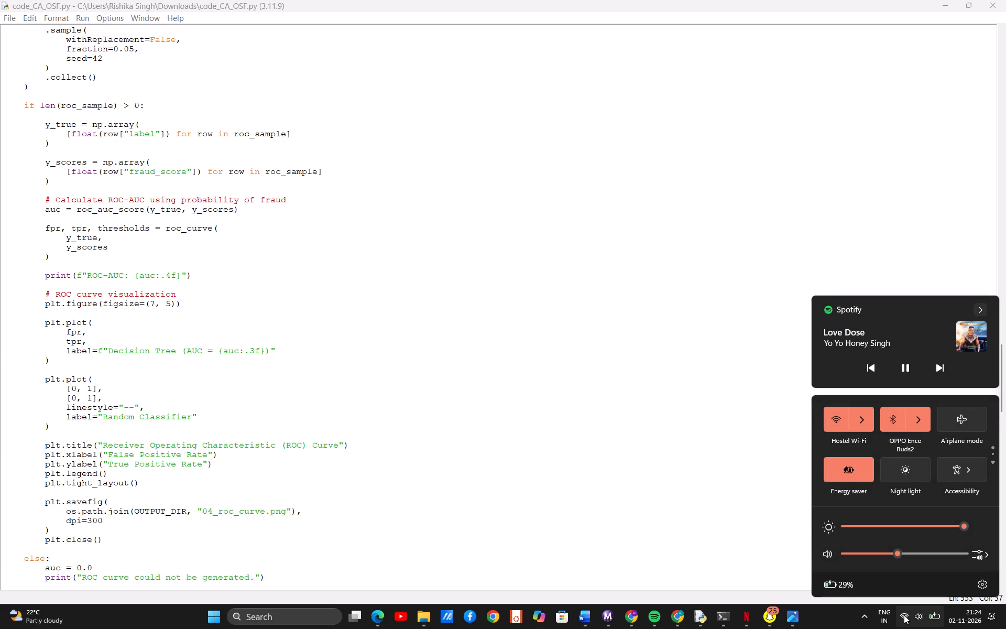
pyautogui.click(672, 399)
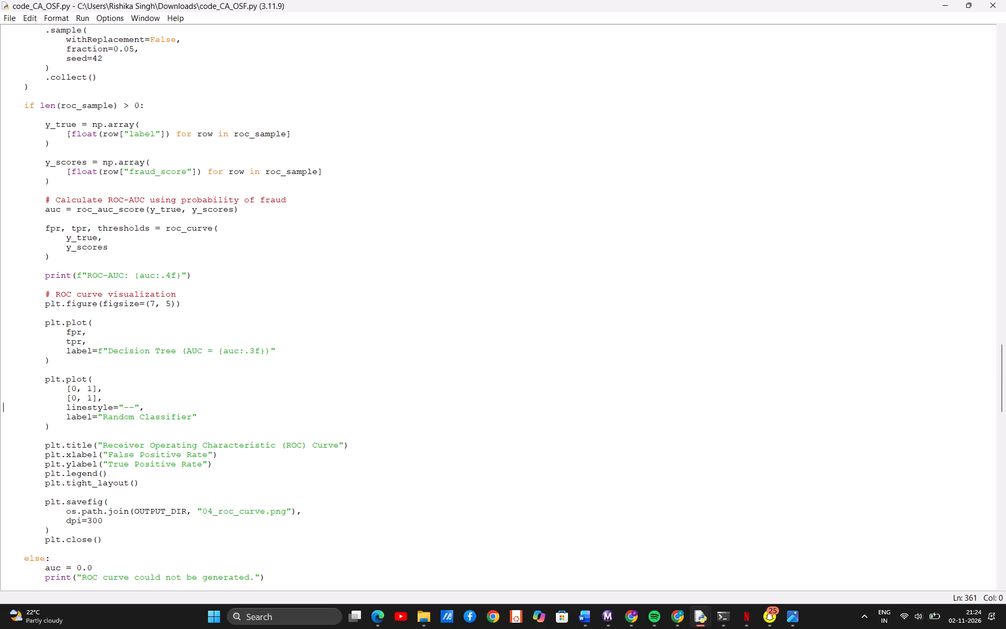
# Capture a snip of section 9, ROC-AUC and ROC Curve, from its heading through the first plt.plot block labelled Decision Tree.
pyautogui.scroll(3, 640, 360)
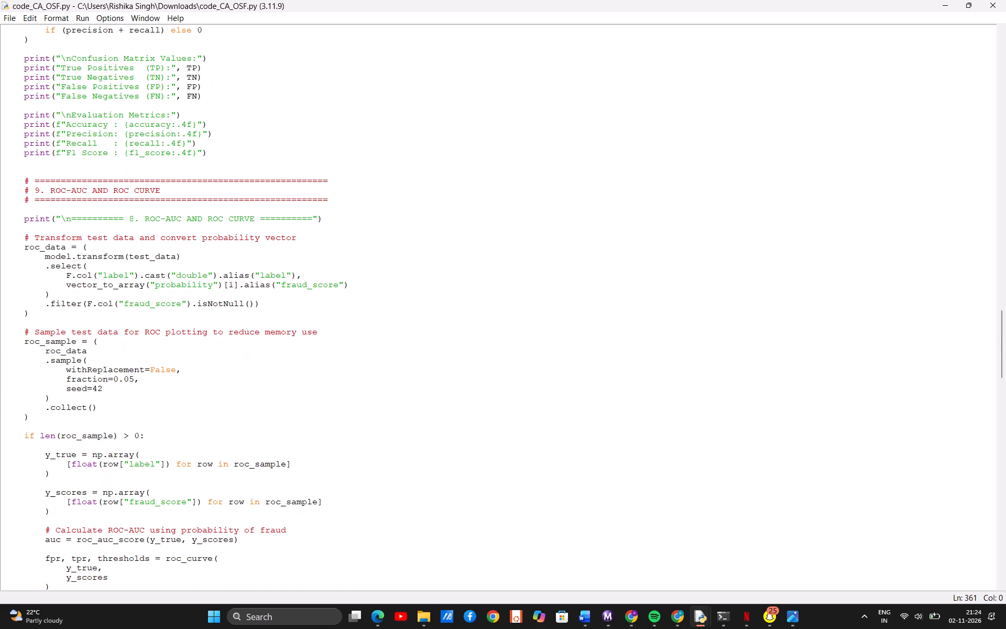
pyautogui.scroll(1, 640, 360)
pyautogui.scroll(-2, 640, 360)
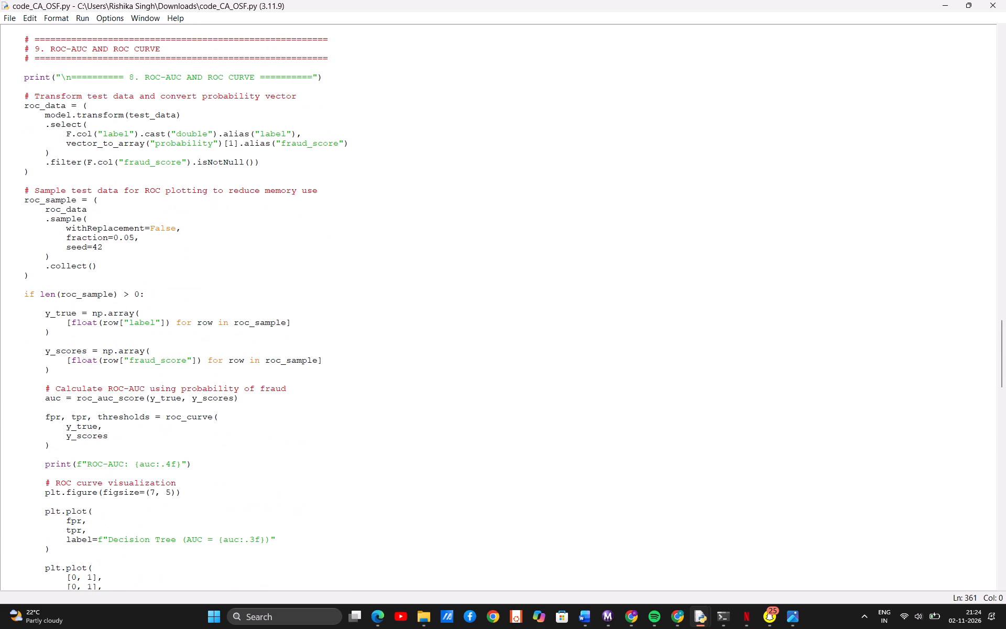
pyautogui.scroll(-1, 640, 360)
pyautogui.press('Print')
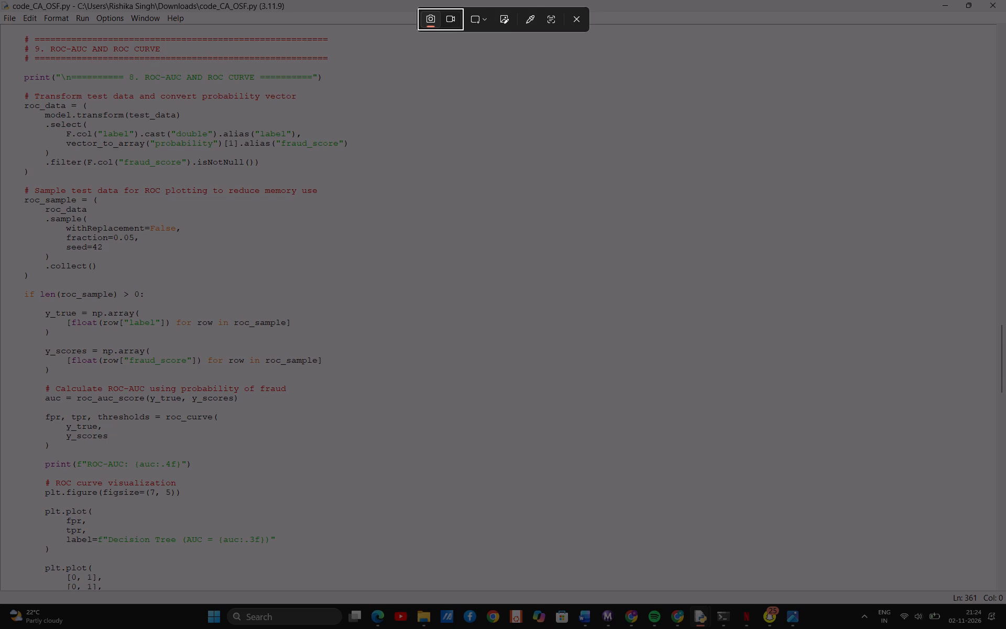
pyautogui.moveTo(0, 24); pyautogui.dragTo(523, 554)
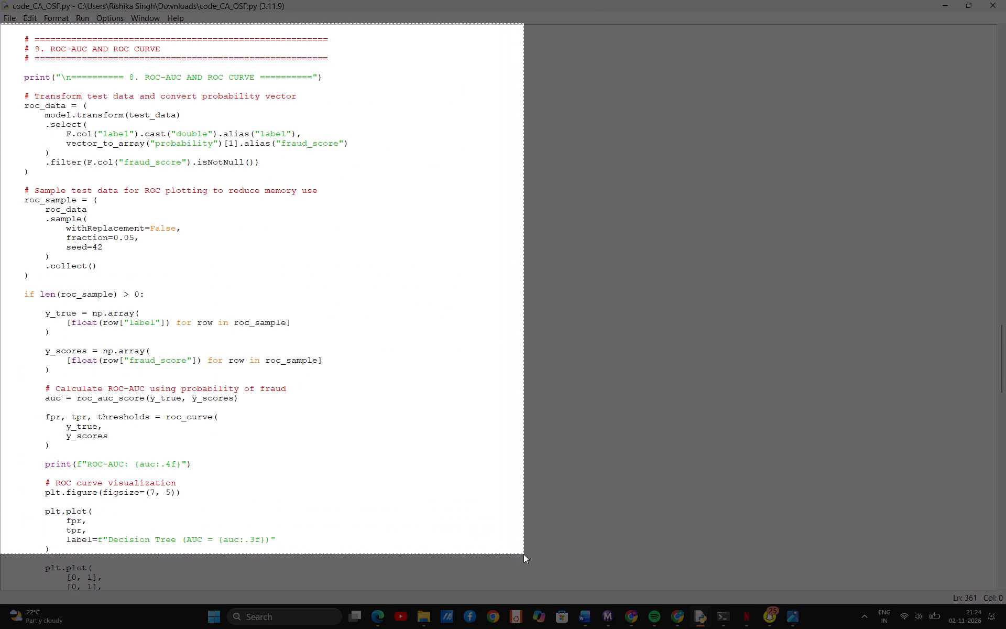
pyautogui.moveTo(523, 554); pyautogui.dragTo(371, 541)
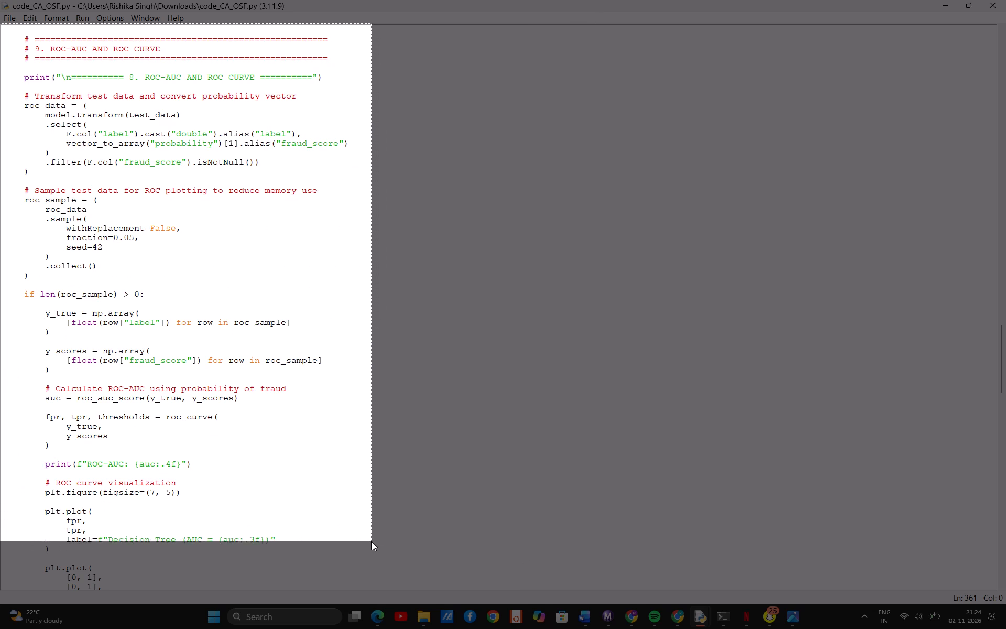
pyautogui.moveTo(371, 541); pyautogui.dragTo(366, 594)
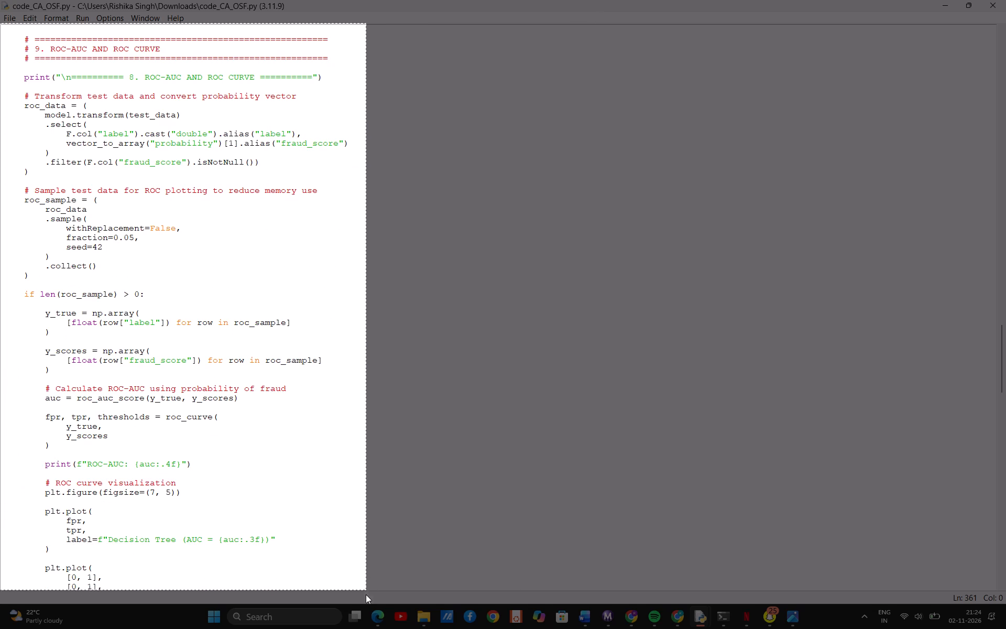
pyautogui.moveTo(366, 594); pyautogui.dragTo(366, 563)
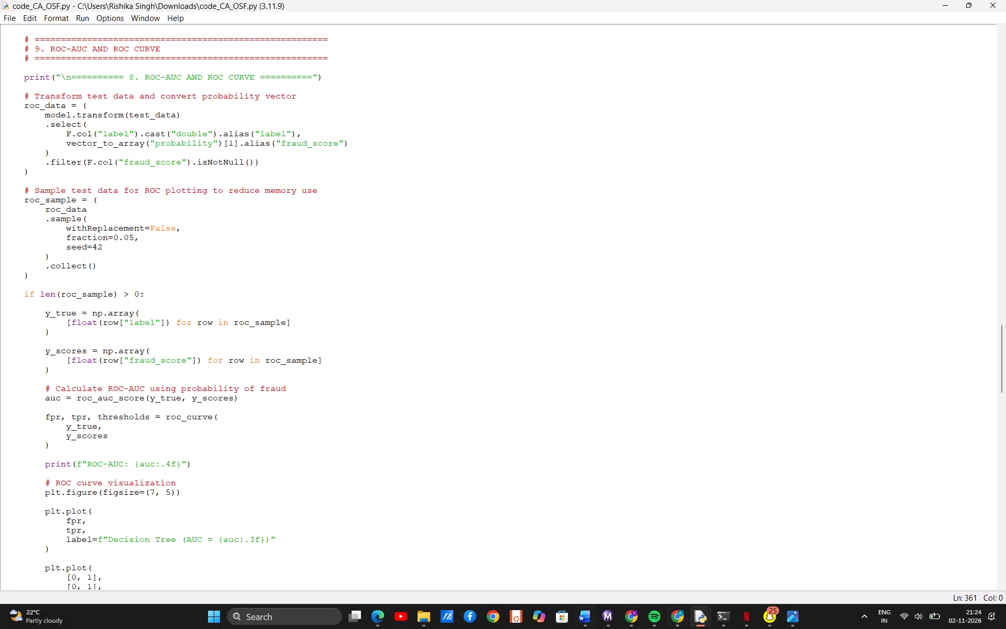
# Switch to the Word report and paste the ROC-AUC code snip directly after the train-test split and decision tree code image.
pyautogui.click(593, 583)
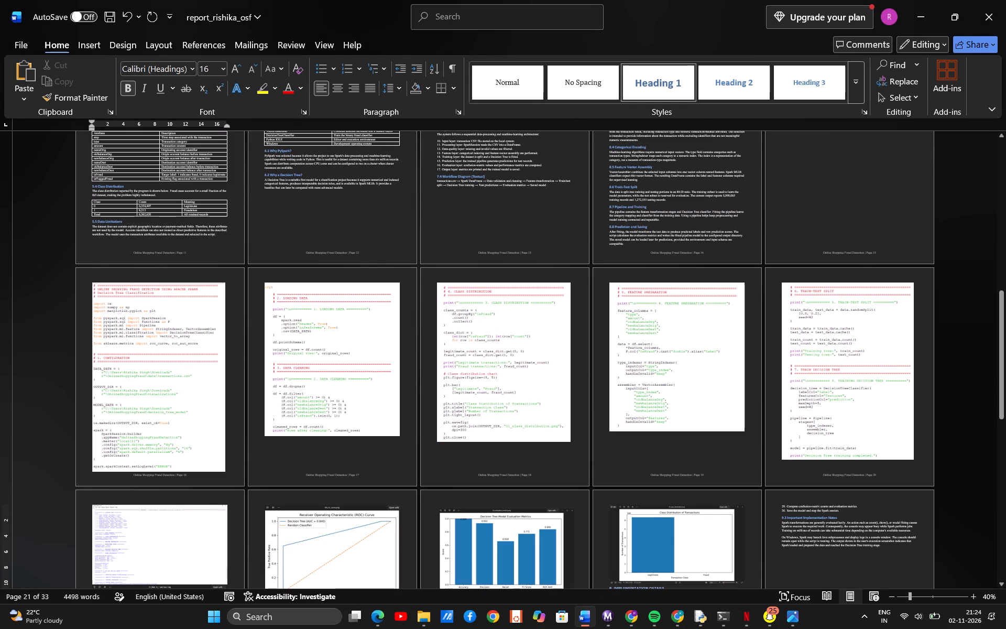
pyautogui.click(923, 456)
pyautogui.hotkey('ctrl', 'v')
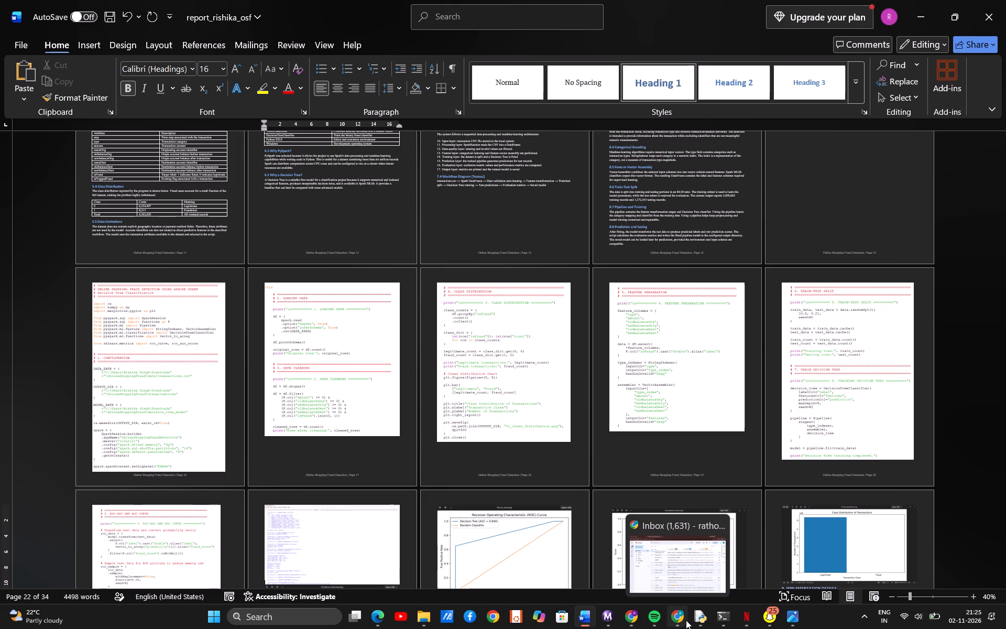
# Return to code_CA_OSF.py and capture a snip from the Random Classifier plt.plot block through plt.tight_layout() in section 10, Confusion Matrix Visualization.
pyautogui.click(727, 572)
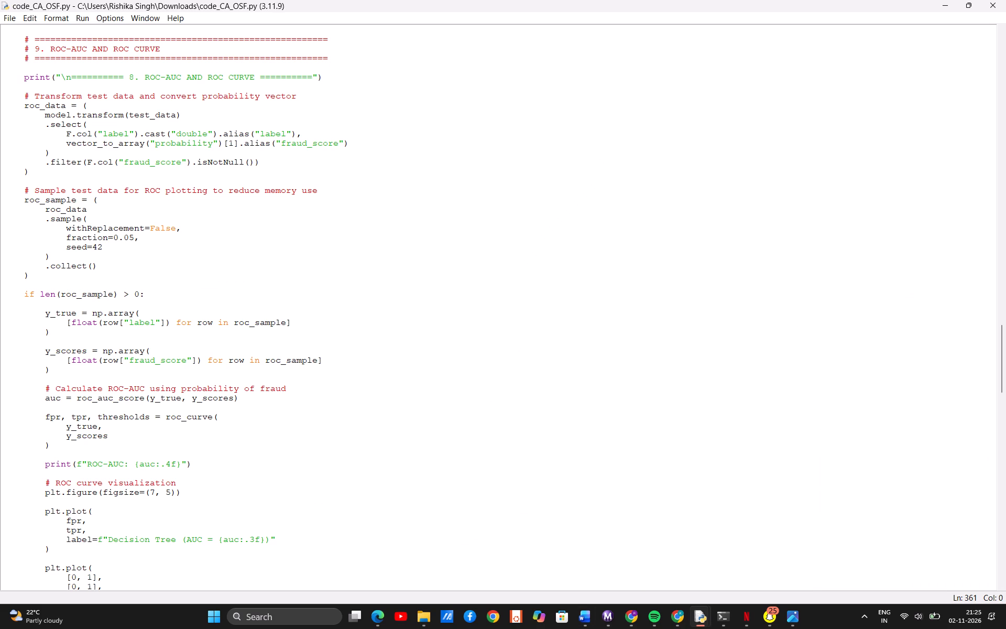
pyautogui.scroll(-3, 662, 439)
pyautogui.scroll(1, 662, 439)
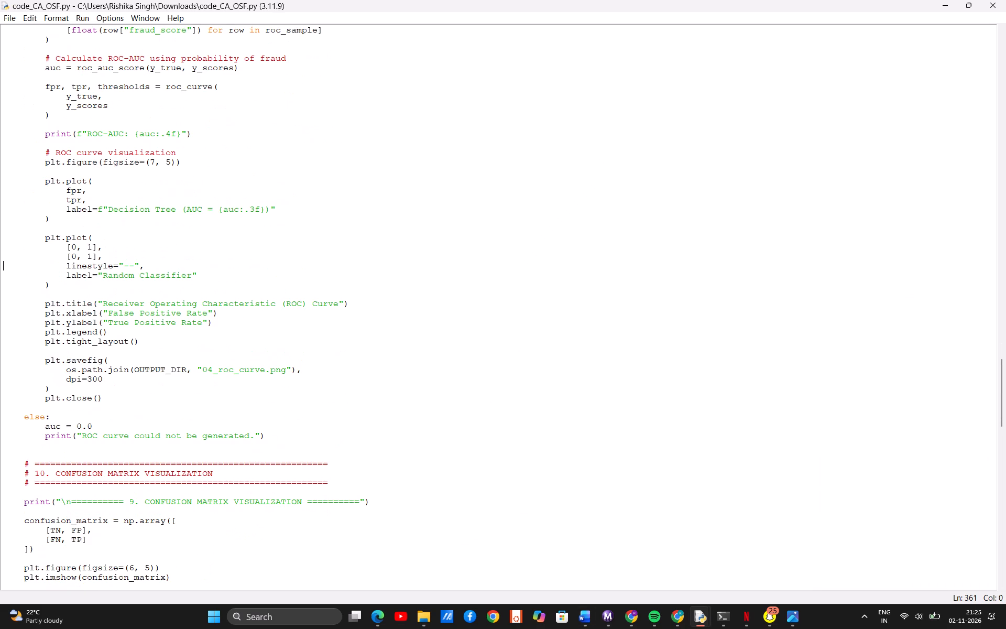
pyautogui.scroll(2, 662, 439)
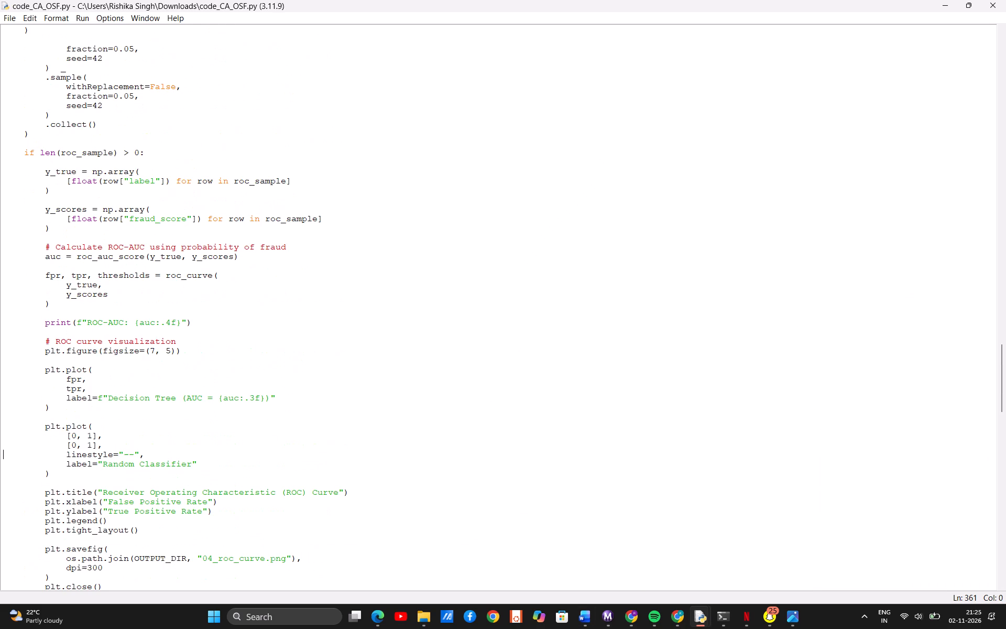
pyautogui.scroll(2, 662, 439)
pyautogui.scroll(-4, 662, 439)
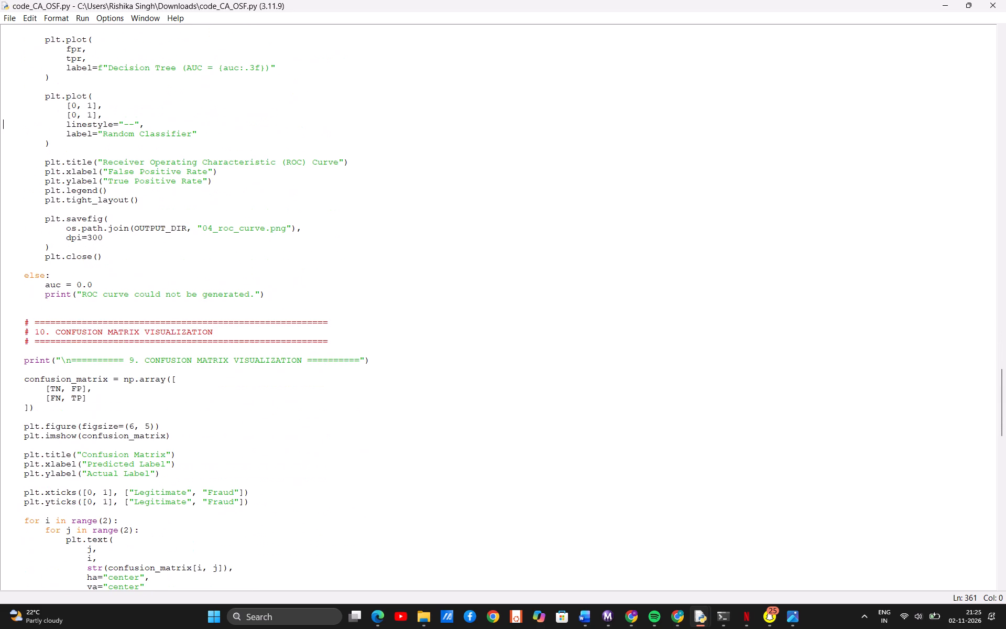
pyautogui.scroll(-1, 662, 439)
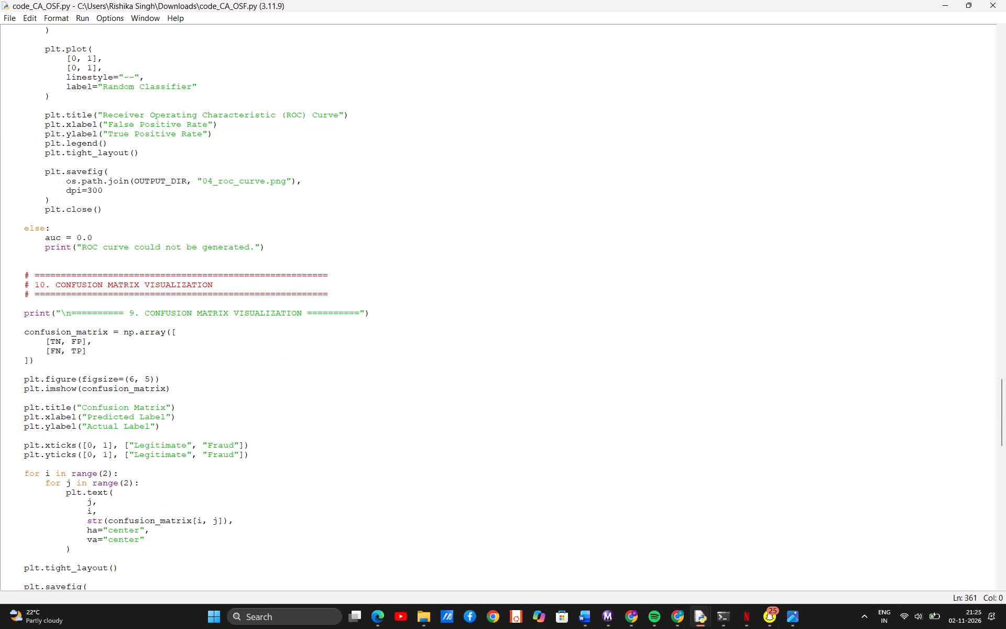
pyautogui.press('Insert')
pyautogui.press('Insert')
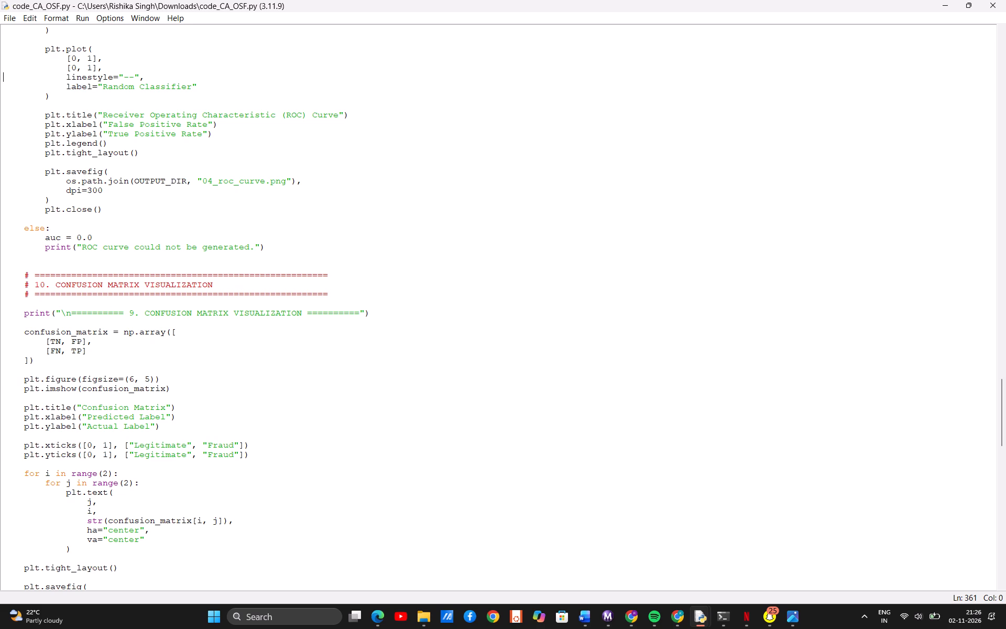
pyautogui.press('Print')
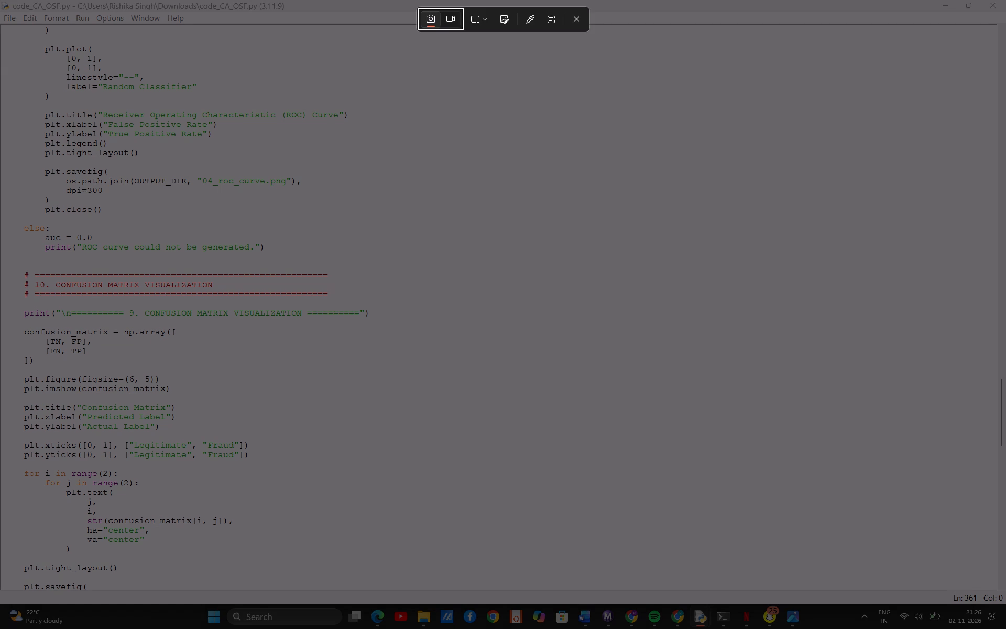
pyautogui.moveTo(3, 38); pyautogui.dragTo(167, 159)
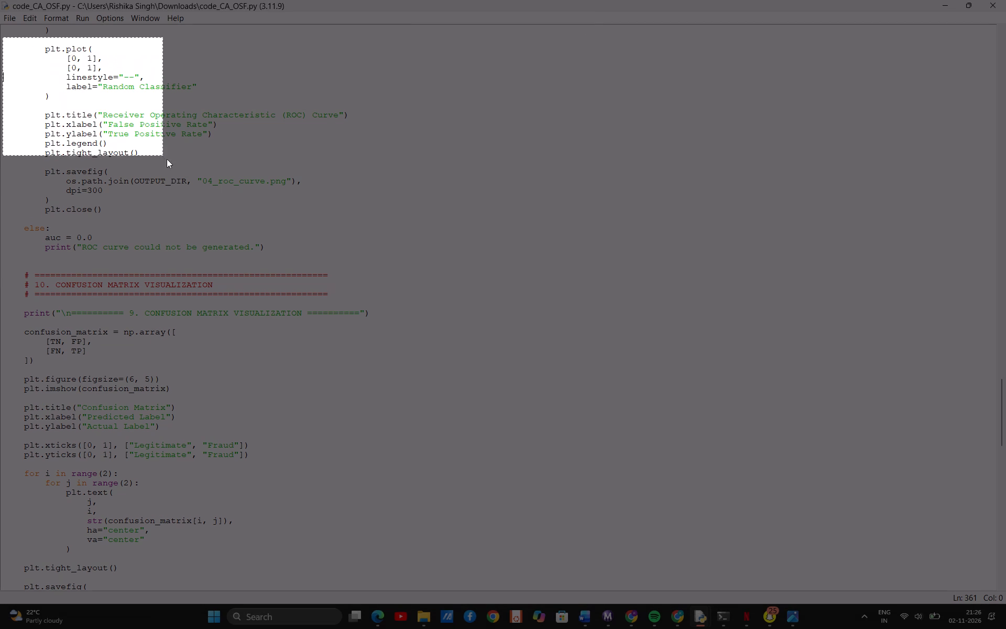
pyautogui.moveTo(167, 159); pyautogui.dragTo(354, 578)
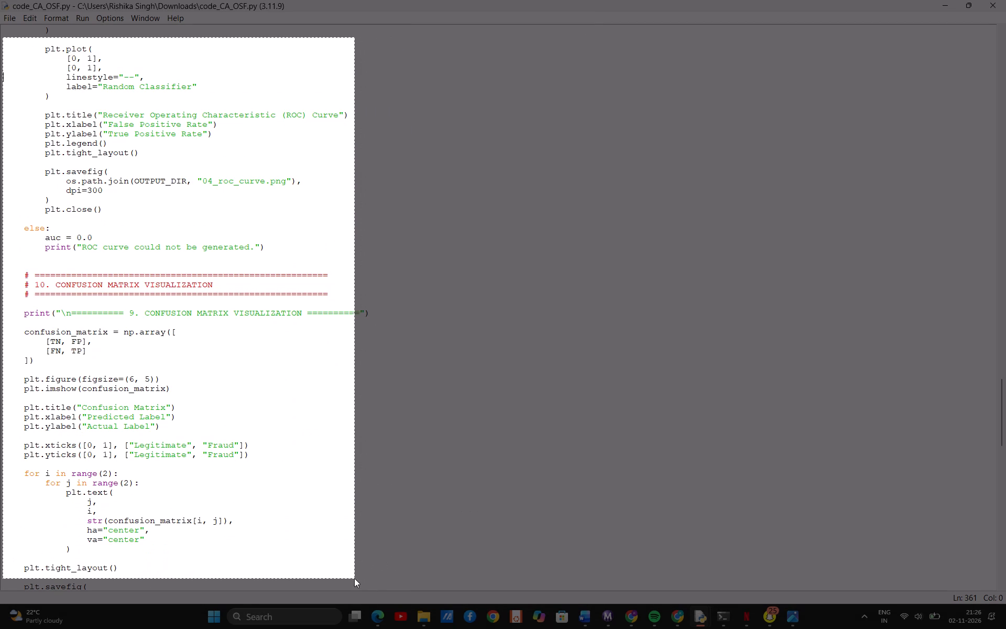
pyautogui.moveTo(354, 578); pyautogui.dragTo(385, 576)
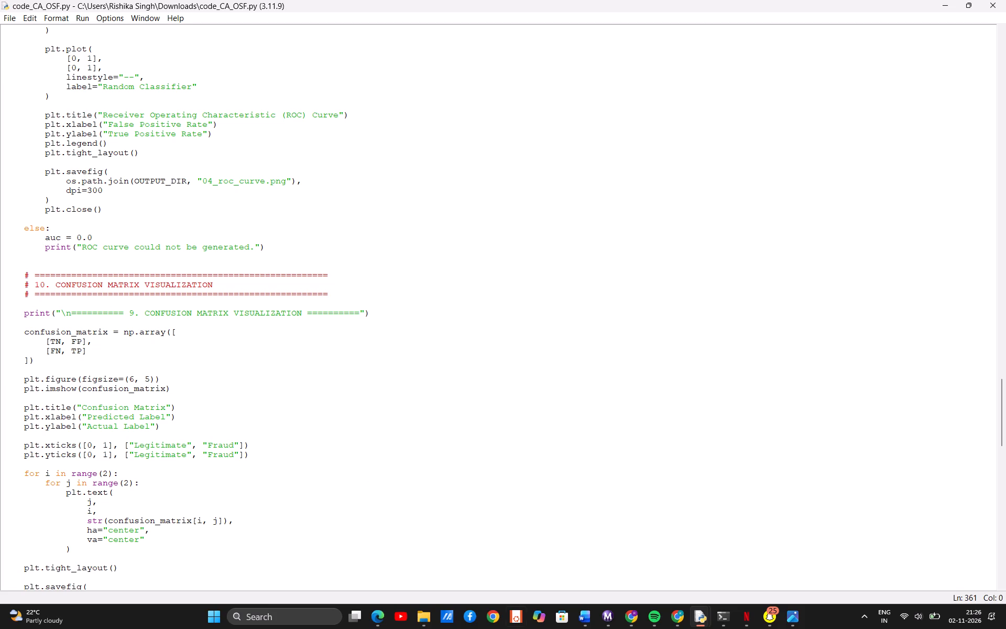
# Switch to the Word report and paste the ROC plotting and confusion matrix code snip directly after the ROC-AUC code image.
pyautogui.click(586, 602)
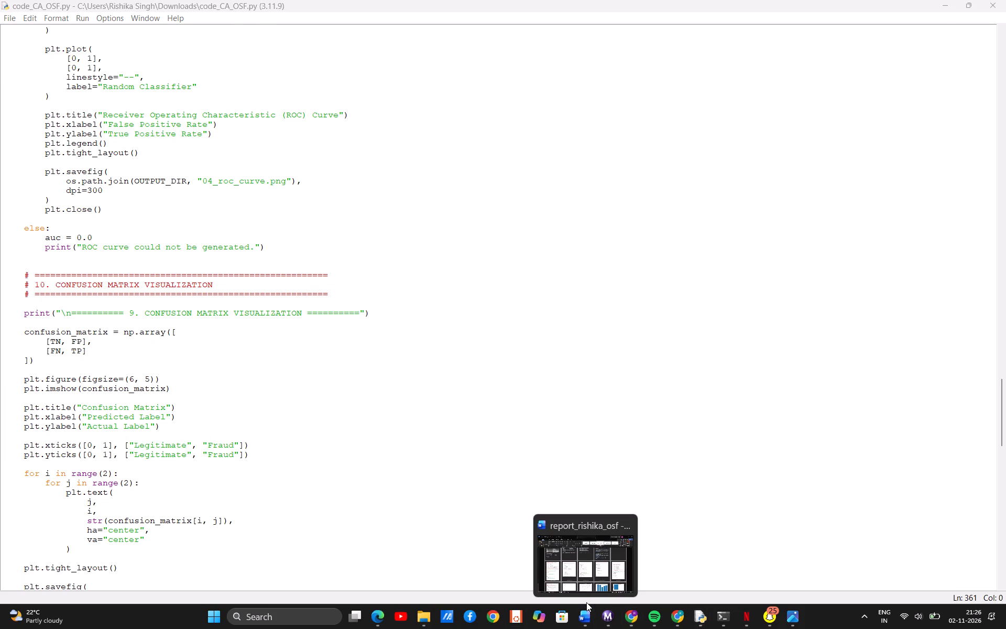
pyautogui.click(583, 571)
pyautogui.scroll(-1, 547, 454)
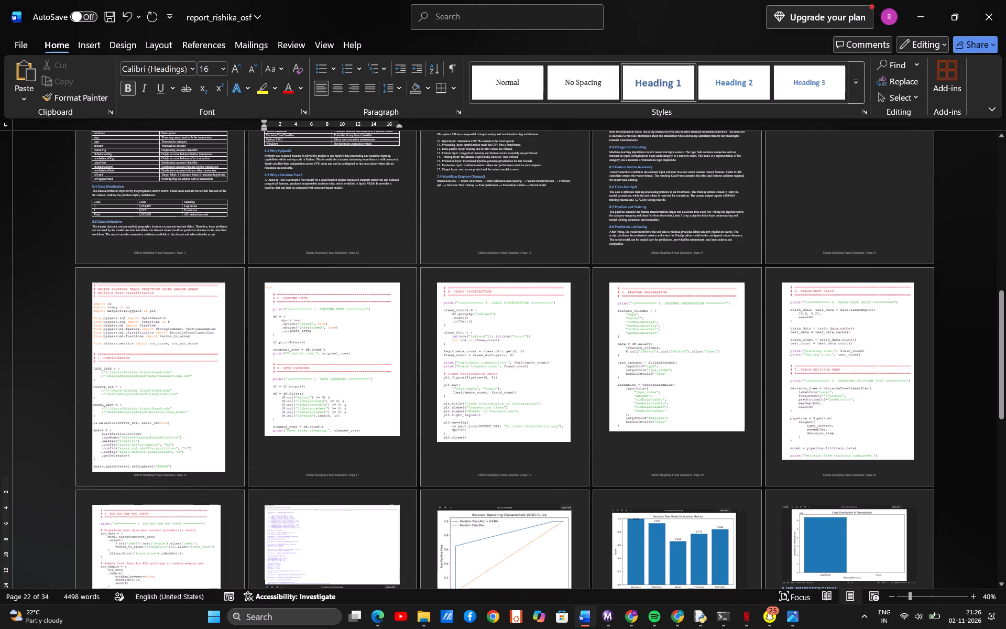
pyautogui.scroll(-1, 547, 454)
pyautogui.scroll(-1, 204, 459)
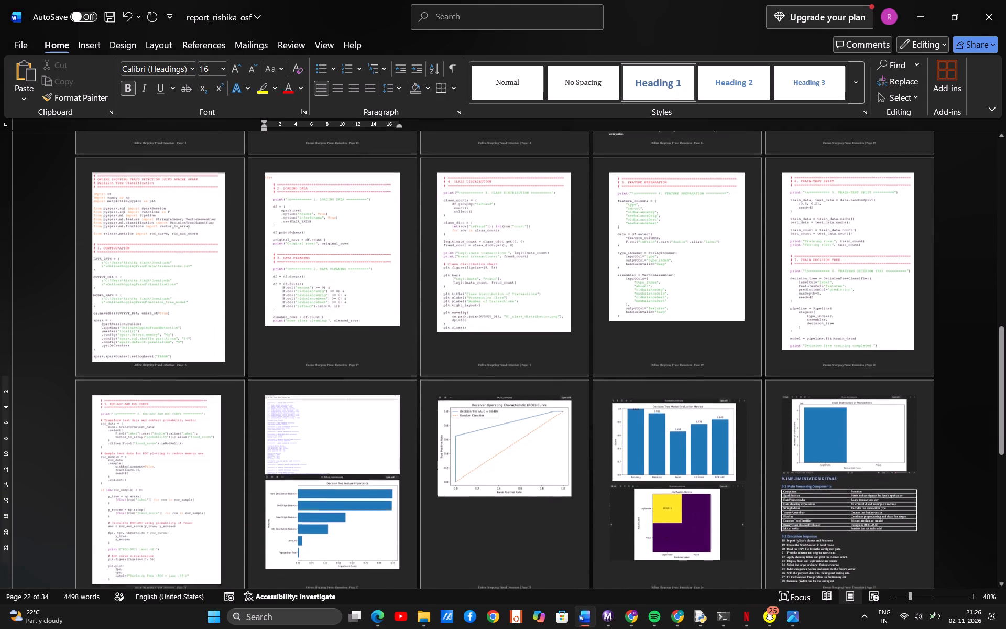
pyautogui.scroll(-1, 204, 459)
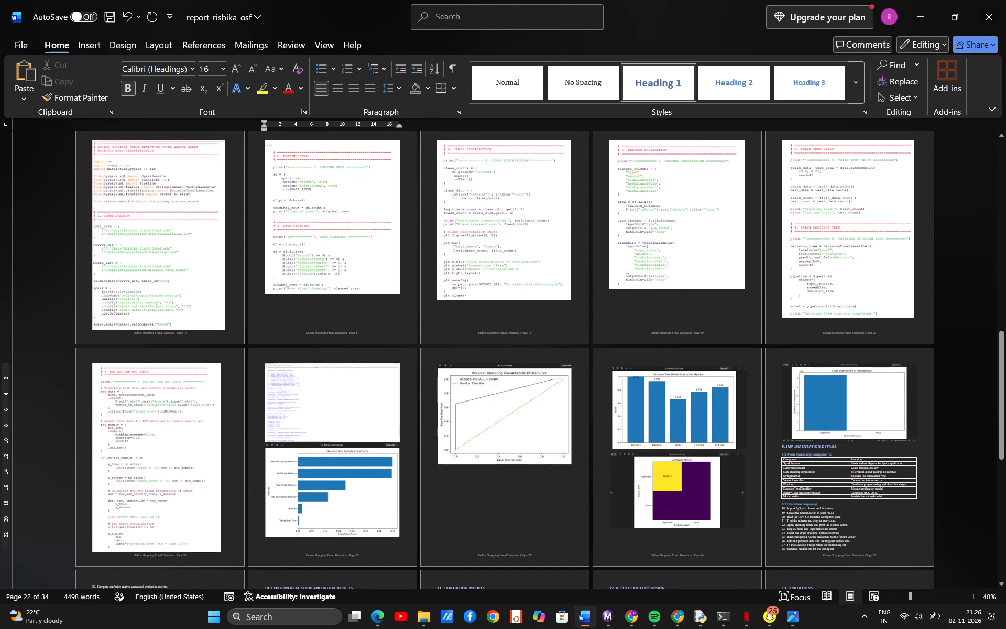
pyautogui.click(234, 546)
pyautogui.hotkey('ctrl', 'v')
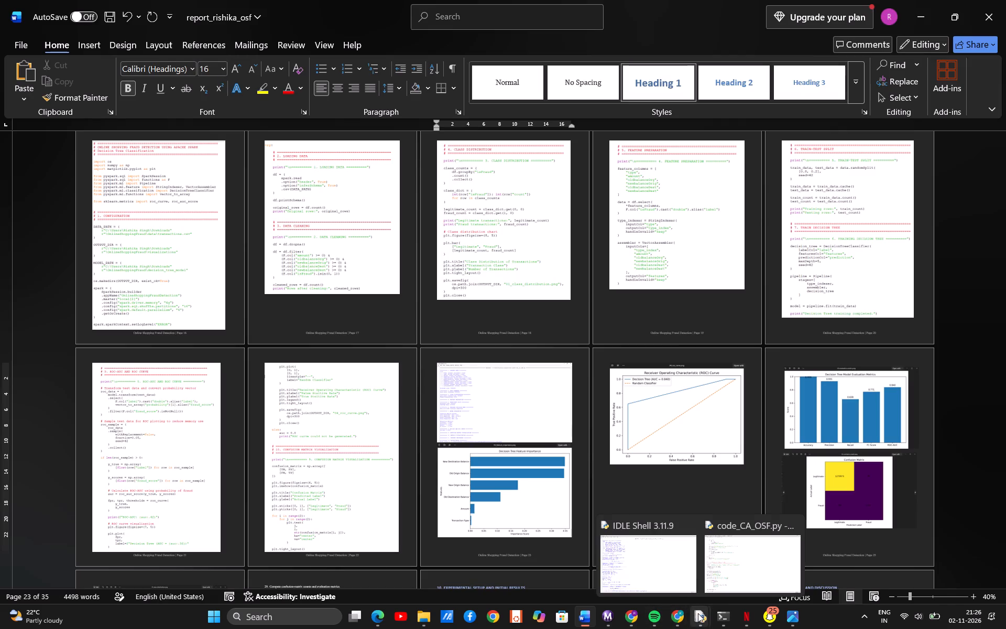
# Switch to code_CA_OSF.py and capture a snip from plt.tight_layout() before the 02_confusion_matrix.png savefig through plt.close() ending section 11, Evaluation Metrics Visualization.
pyautogui.click(712, 558)
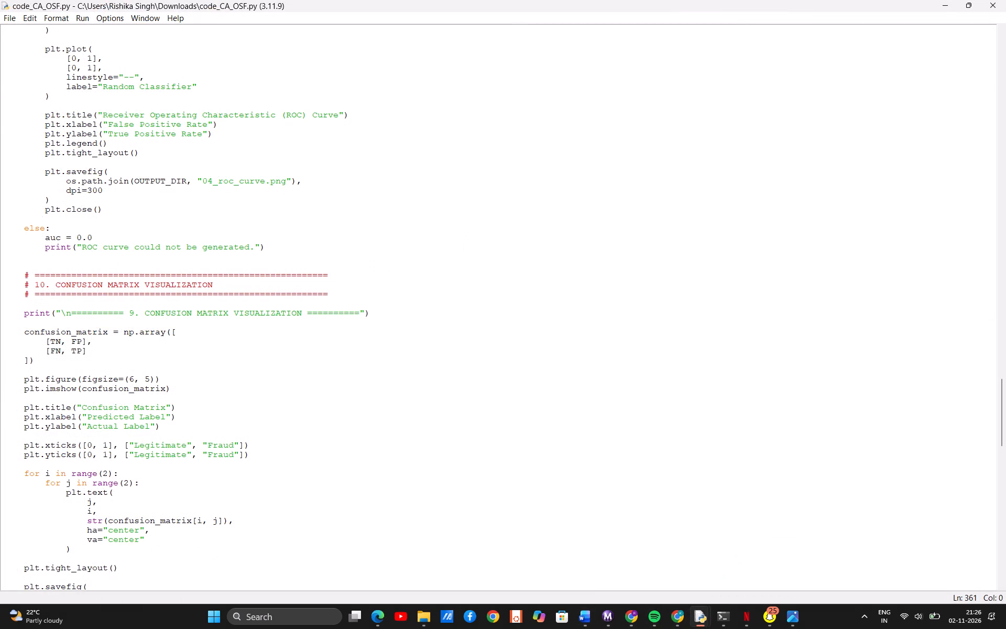
pyautogui.scroll(-2, 500, 428)
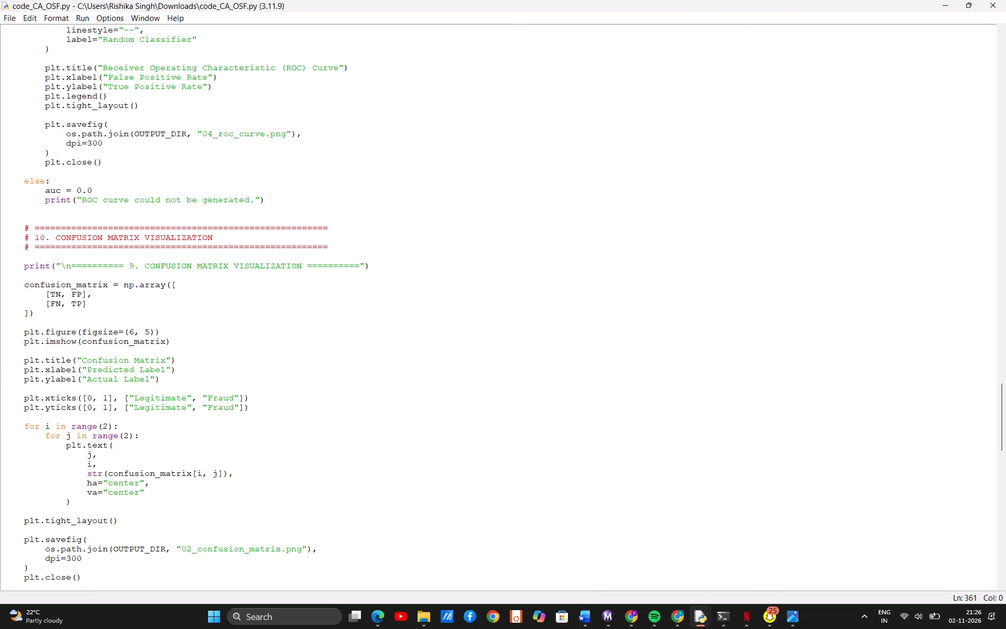
pyautogui.scroll(-2, 500, 428)
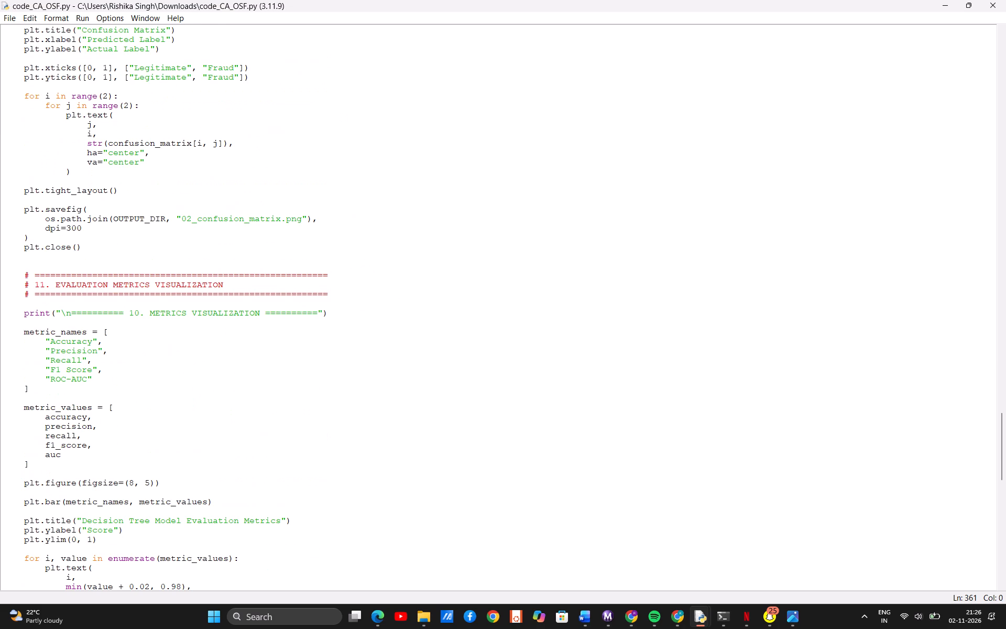
pyautogui.scroll(-2, 500, 428)
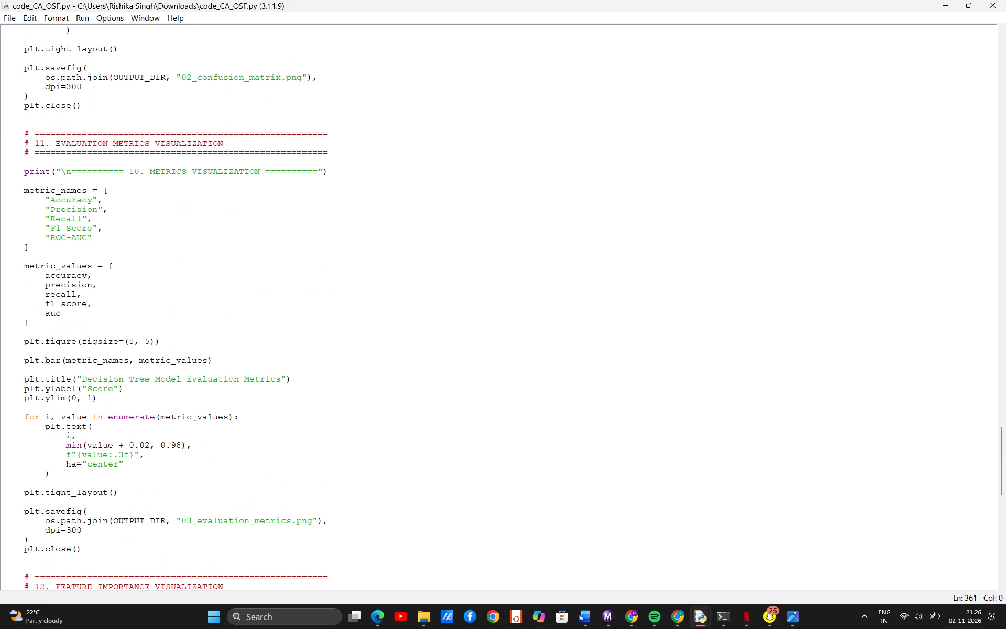
pyautogui.scroll(-11, 500, 428)
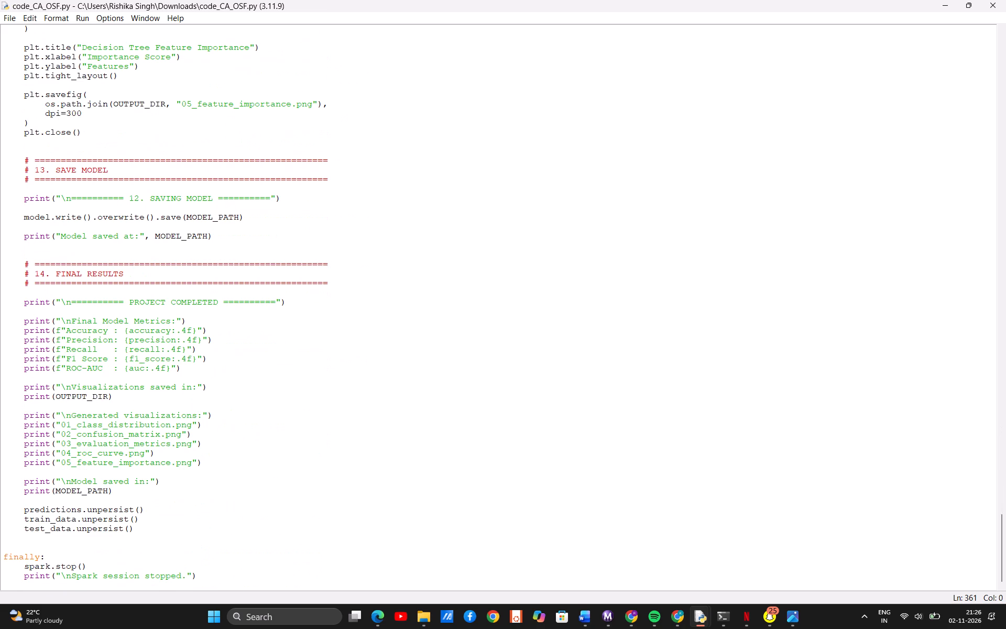
pyautogui.scroll(4, 500, 428)
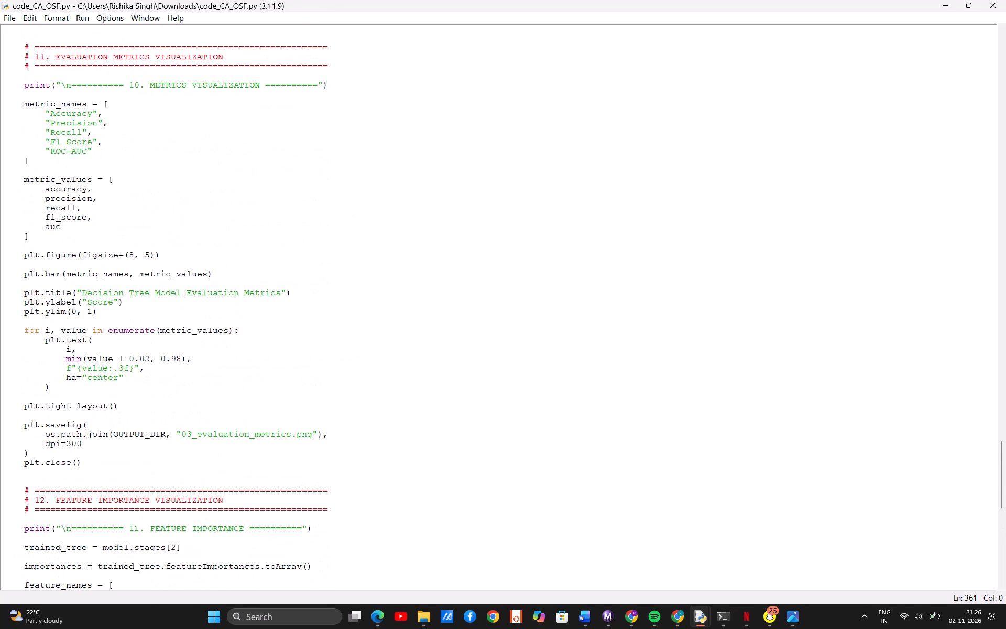
pyautogui.scroll(1, 500, 428)
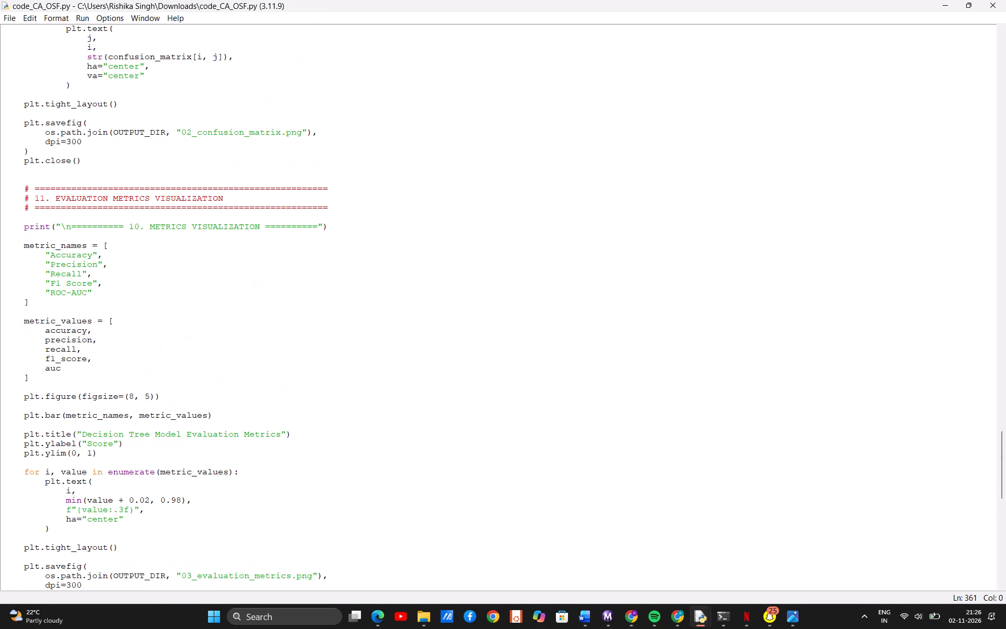
pyautogui.scroll(-1, 500, 428)
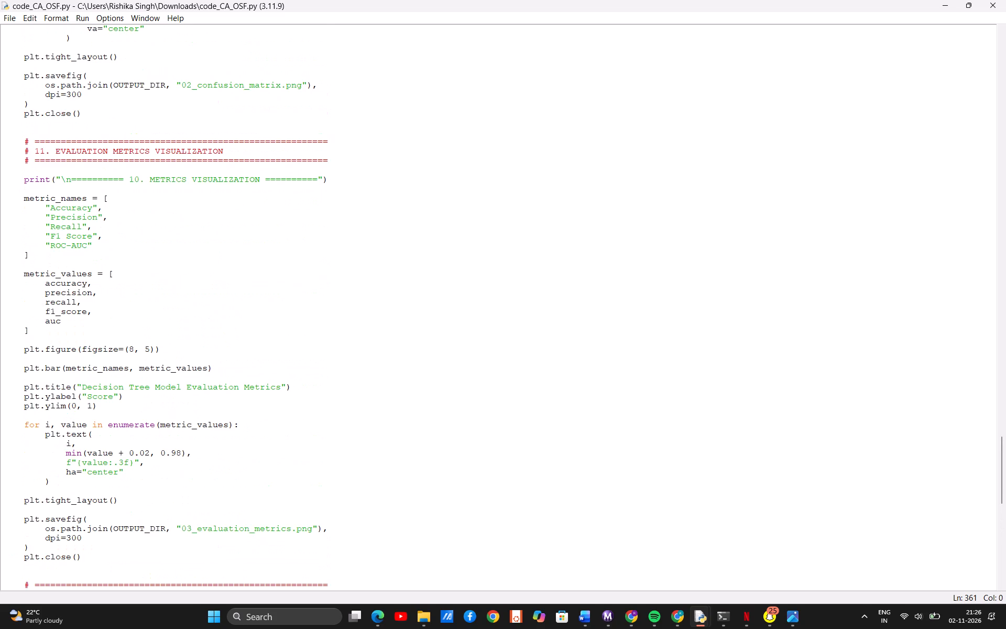
pyautogui.press('Print')
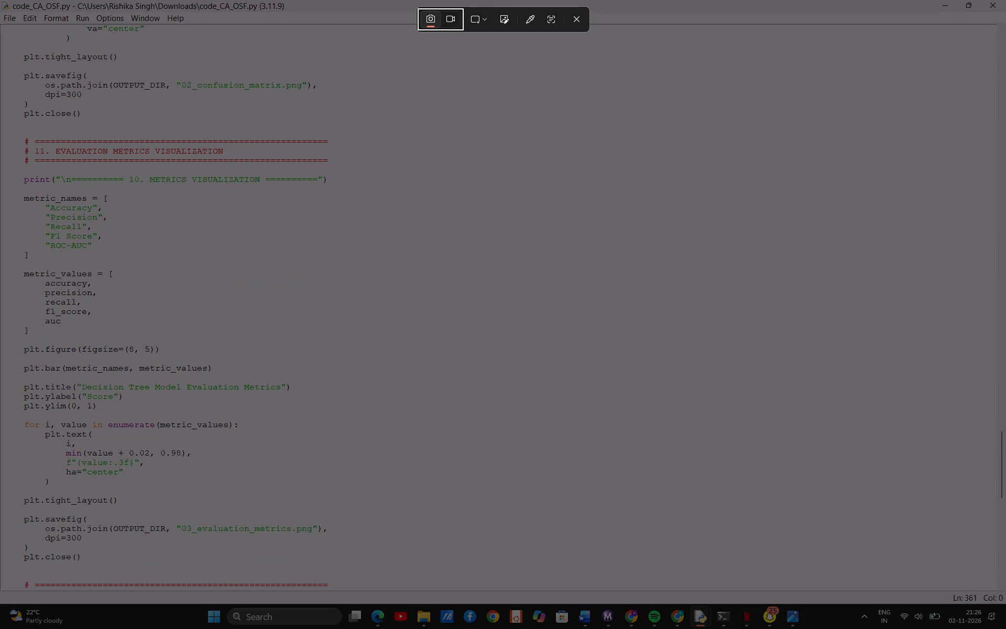
pyautogui.moveTo(5, 44); pyautogui.dragTo(391, 347)
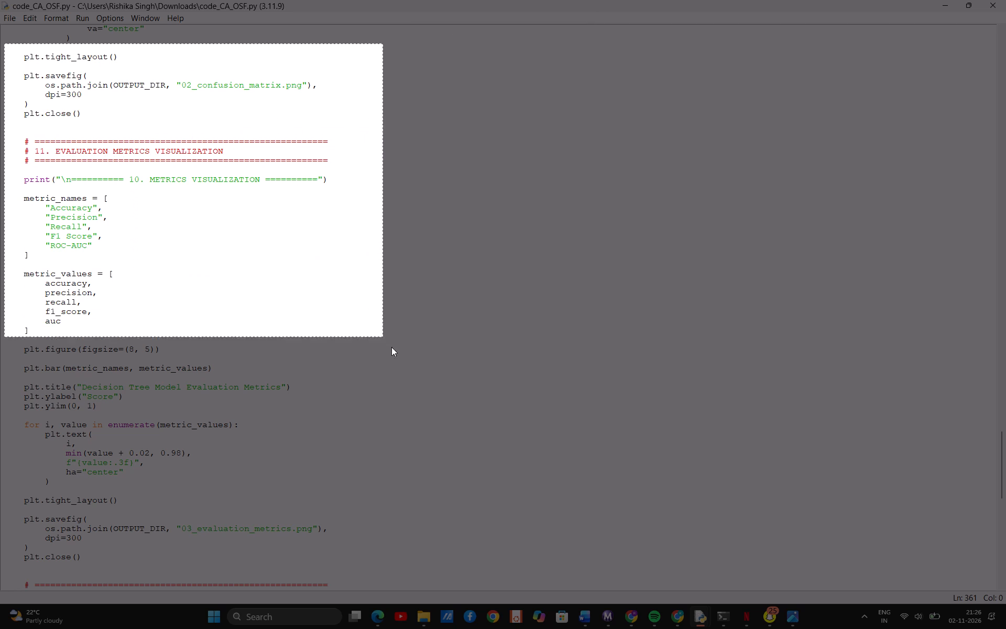
pyautogui.moveTo(391, 347); pyautogui.dragTo(384, 600)
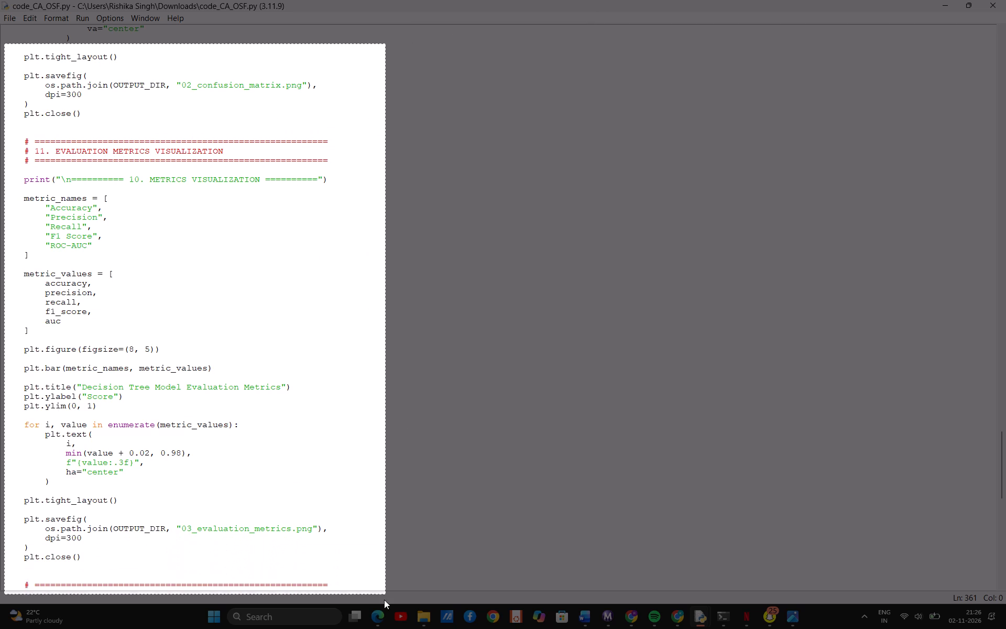
pyautogui.moveTo(384, 600); pyautogui.dragTo(366, 573)
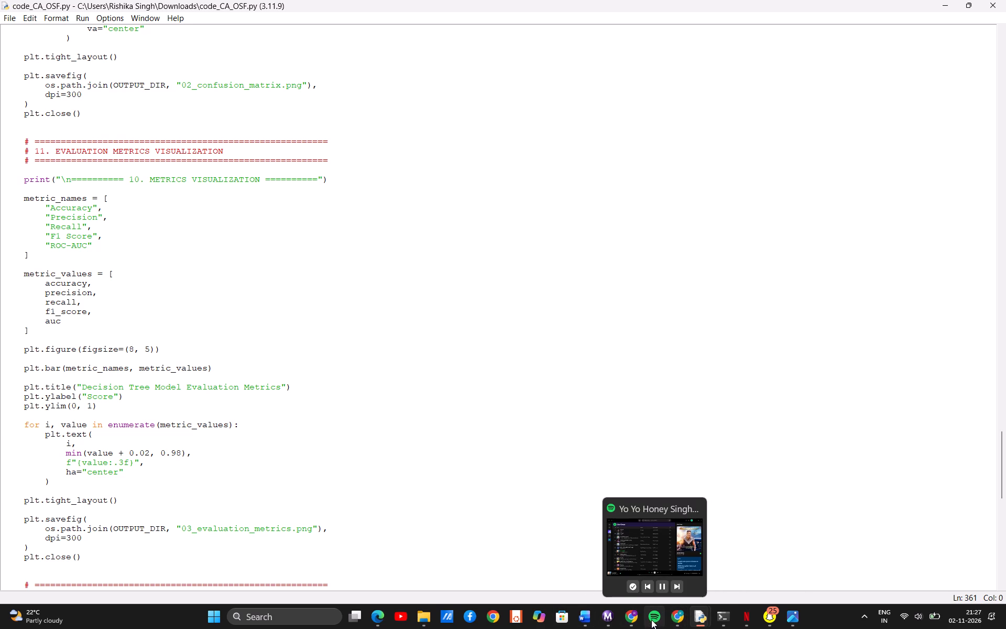
# Switch to the Word report and paste the evaluation metrics code snip directly after the ROC plotting and confusion matrix code image.
pyautogui.click(583, 561)
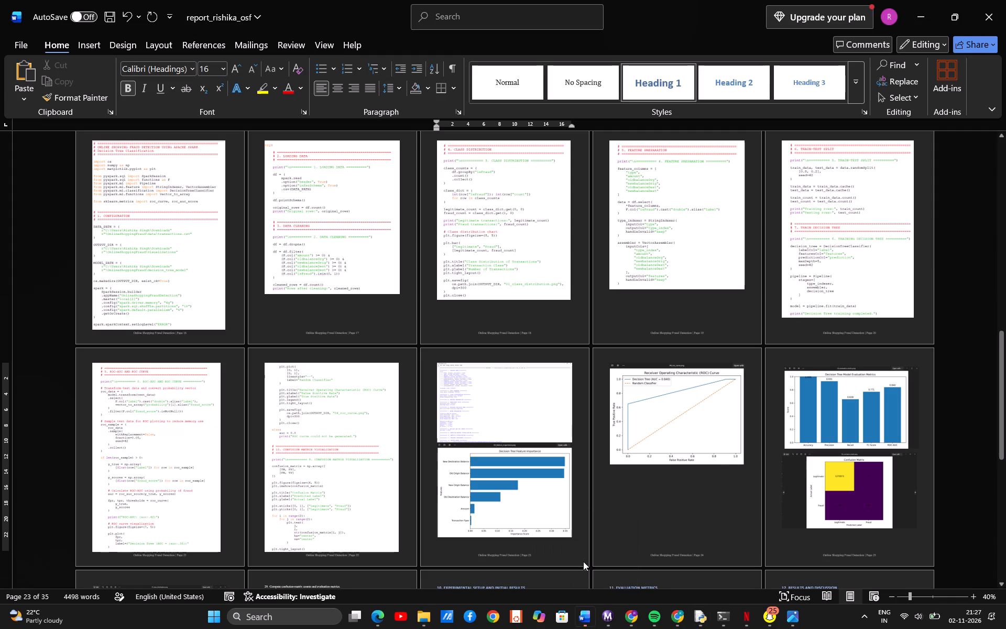
pyautogui.click(409, 547)
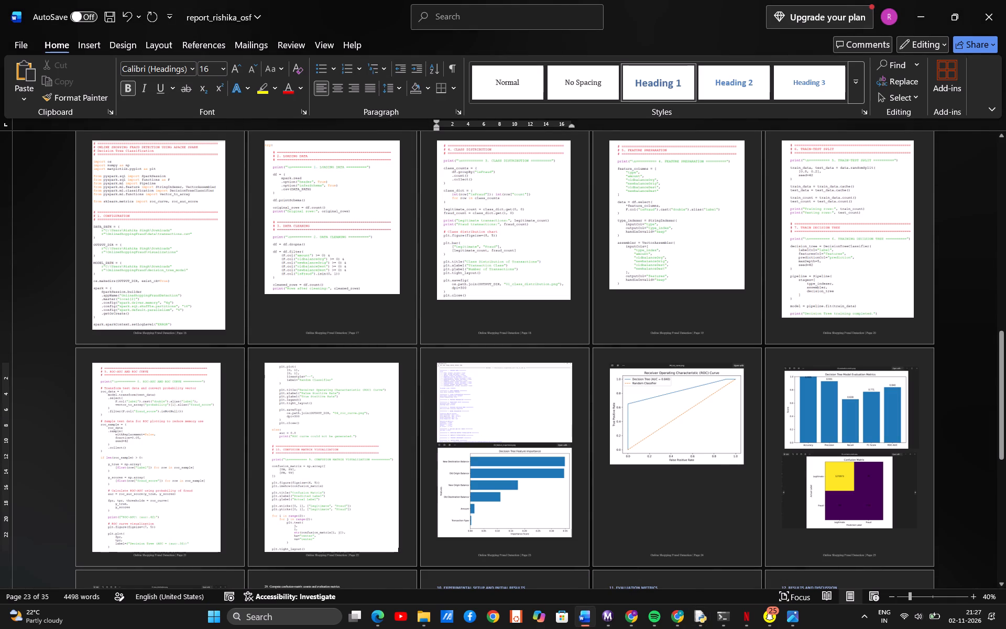
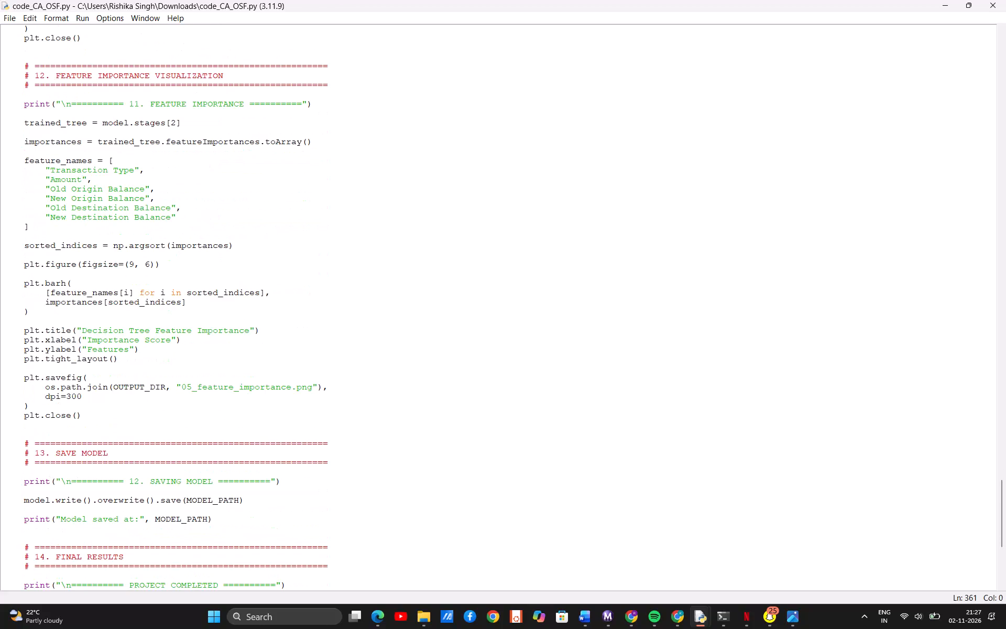
# Capture a snip of code_CA_OSF.py from the section 12, Feature Importance Visualization, header through the final print line of section 13, Save Model.
pyautogui.press('Print')
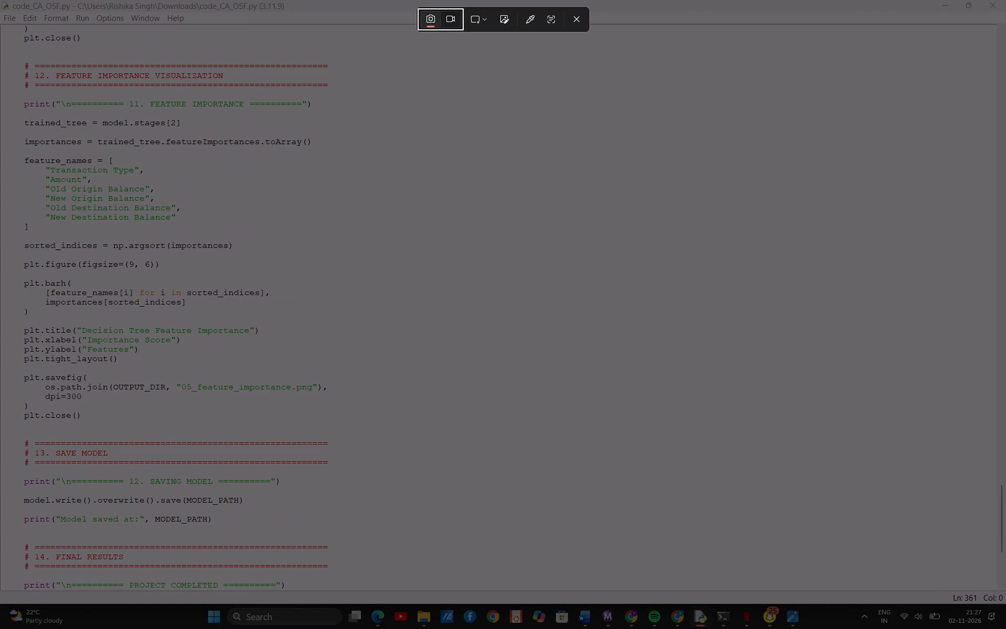
pyautogui.moveTo(3, 52); pyautogui.dragTo(146, 202)
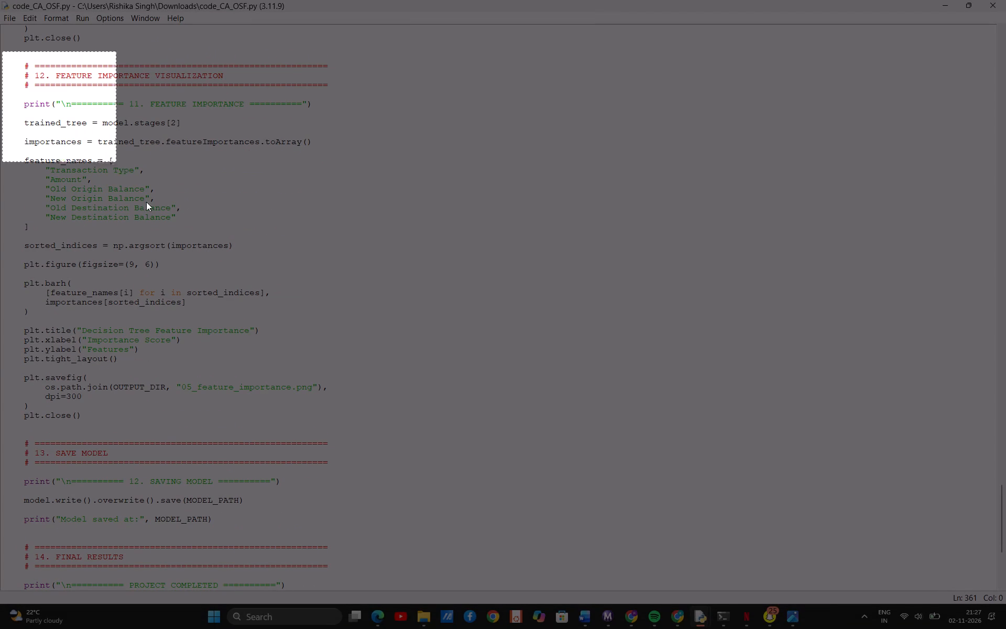
pyautogui.moveTo(146, 202); pyautogui.dragTo(374, 520)
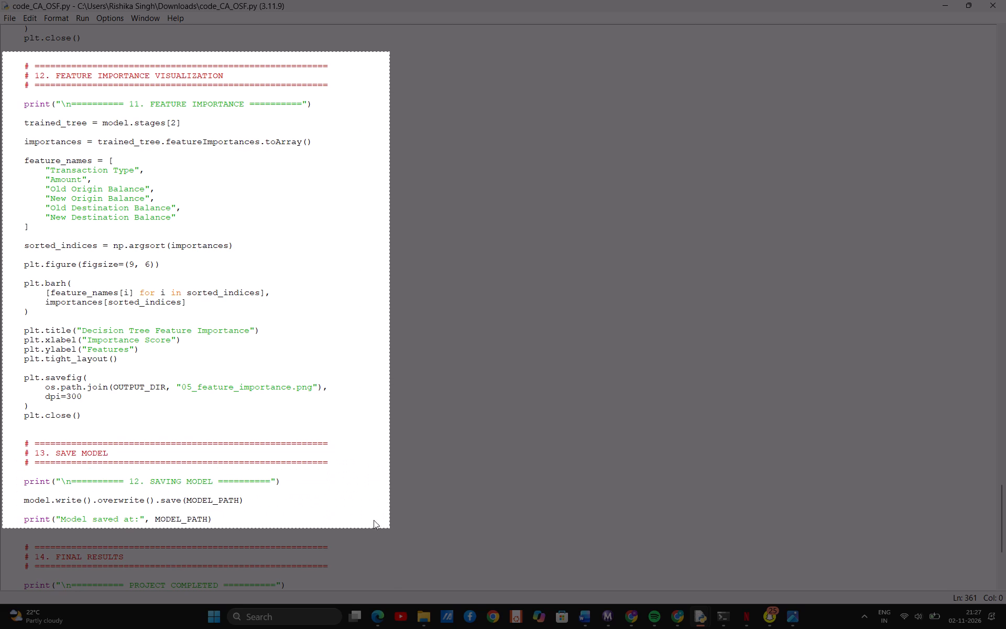
pyautogui.moveTo(374, 520); pyautogui.dragTo(368, 542)
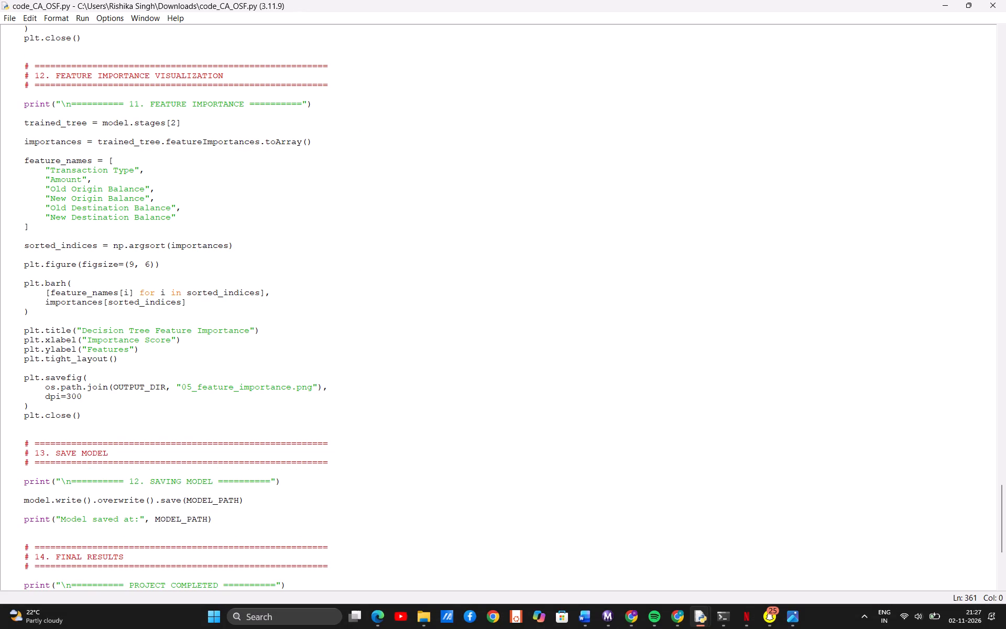
# Switch to the Word report and paste the feature importance and save model code snip directly after the evaluation metrics code image.
pyautogui.click(567, 566)
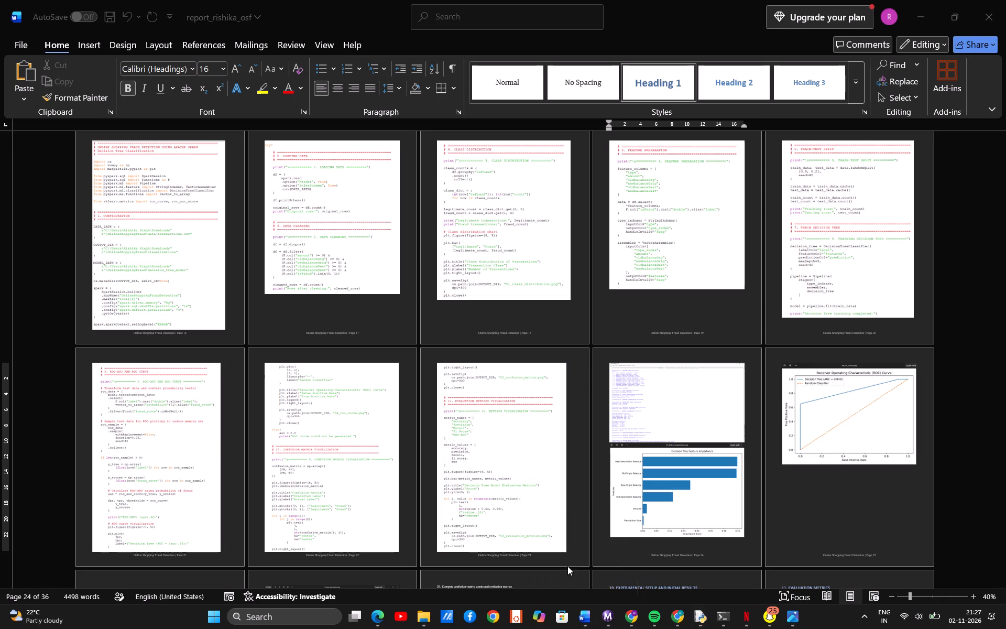
pyautogui.scroll(-2, 567, 566)
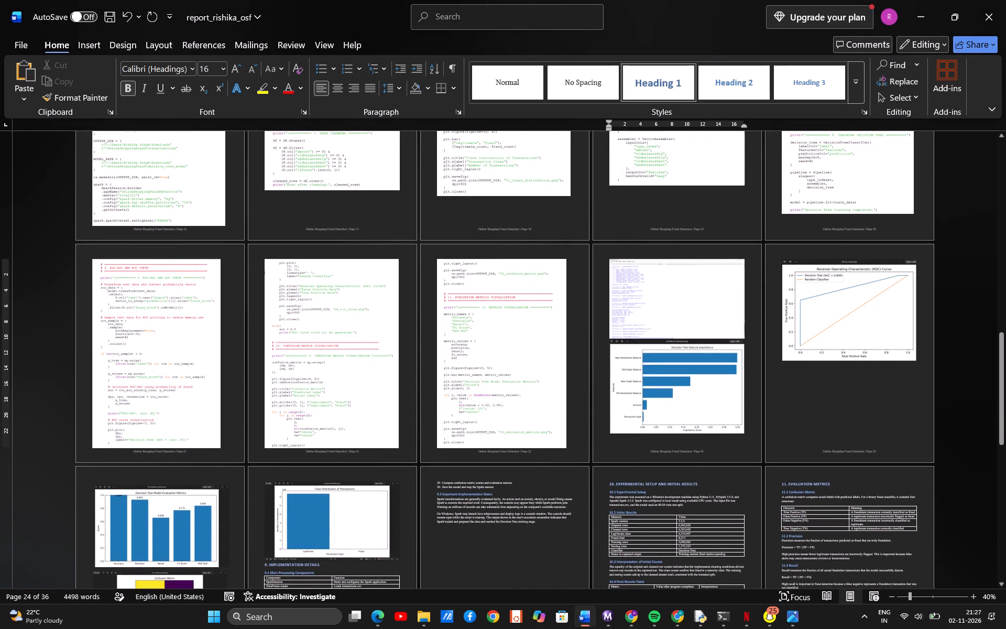
pyautogui.click(577, 442)
pyautogui.hotkey('ctrl', 'v')
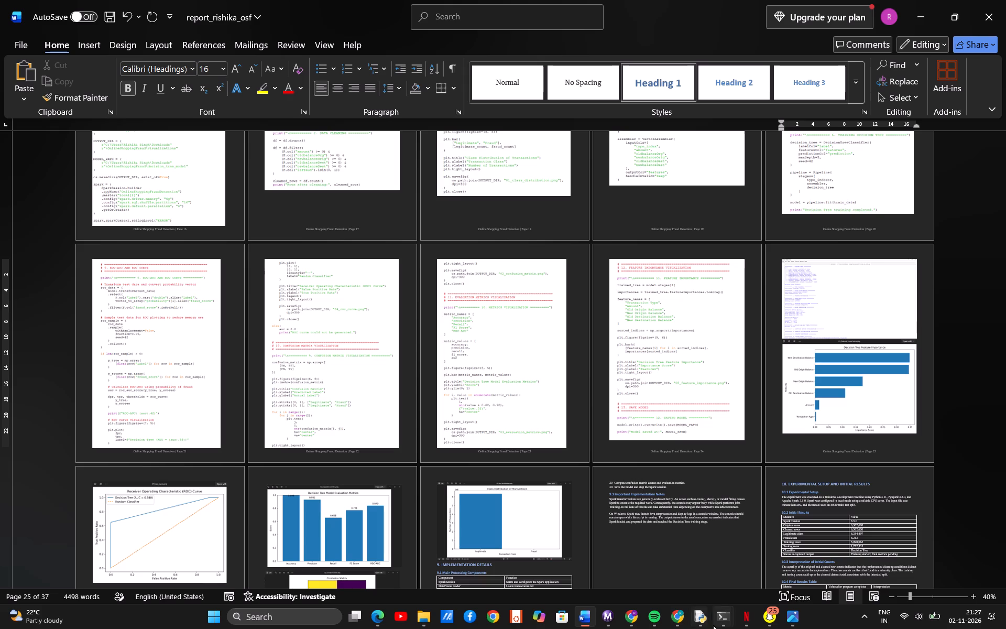
# Return to code_CA_OSF.py and capture a snip from the section 14, Final Results, header through the closing "Spark session stopped." print line.
pyautogui.click(736, 556)
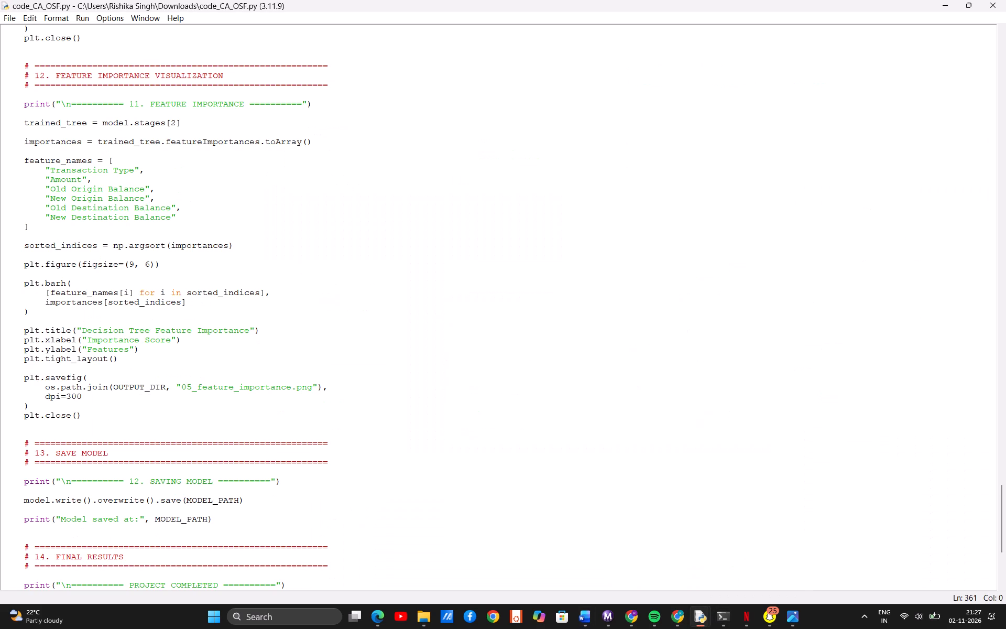
pyautogui.scroll(-4, 479, 481)
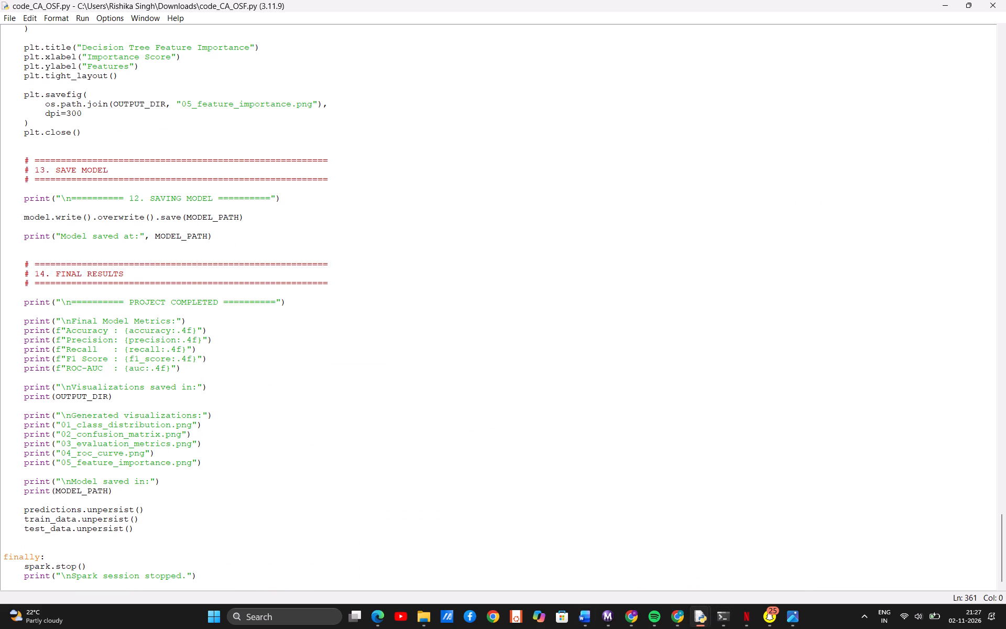
pyautogui.scroll(-3, 193, 518)
pyautogui.press('Print')
pyautogui.moveTo(3, 255); pyautogui.dragTo(340, 592)
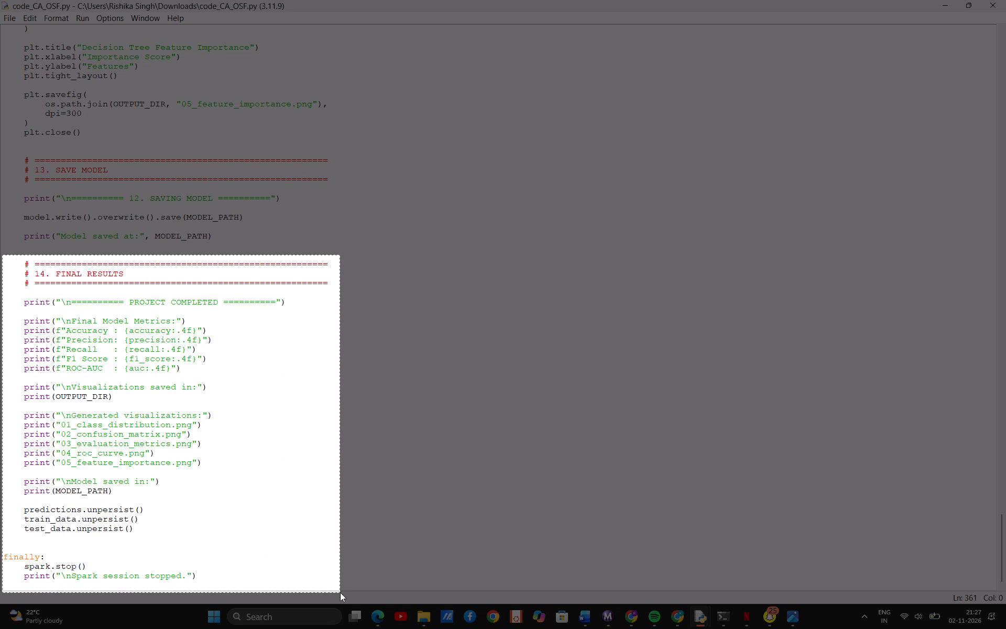
pyautogui.moveTo(340, 592); pyautogui.dragTo(342, 591)
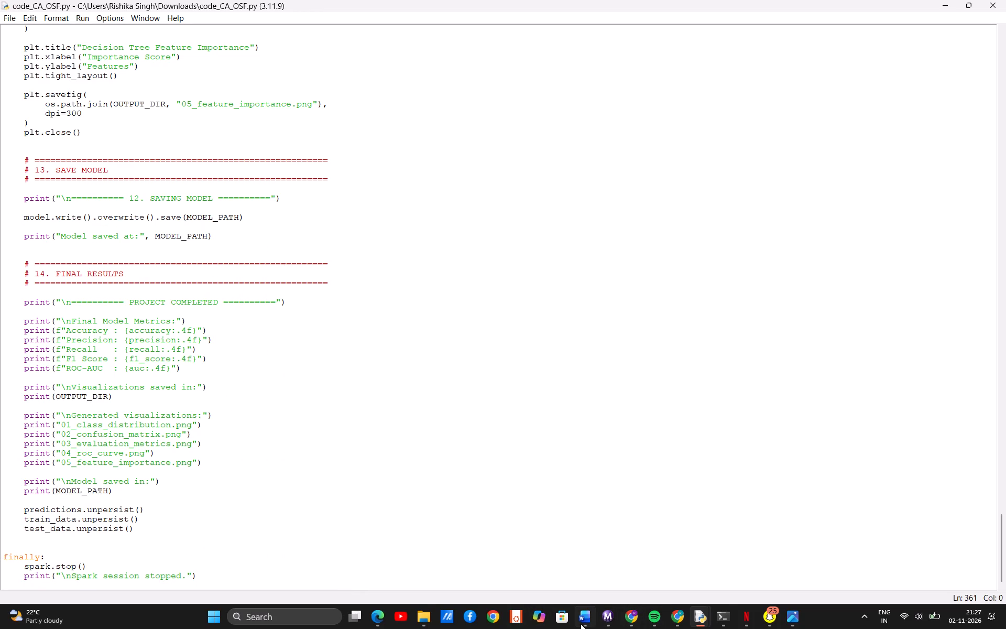
# Switch to the Word report and paste the final results code snip directly after the feature importance and save model code image.
pyautogui.click(588, 562)
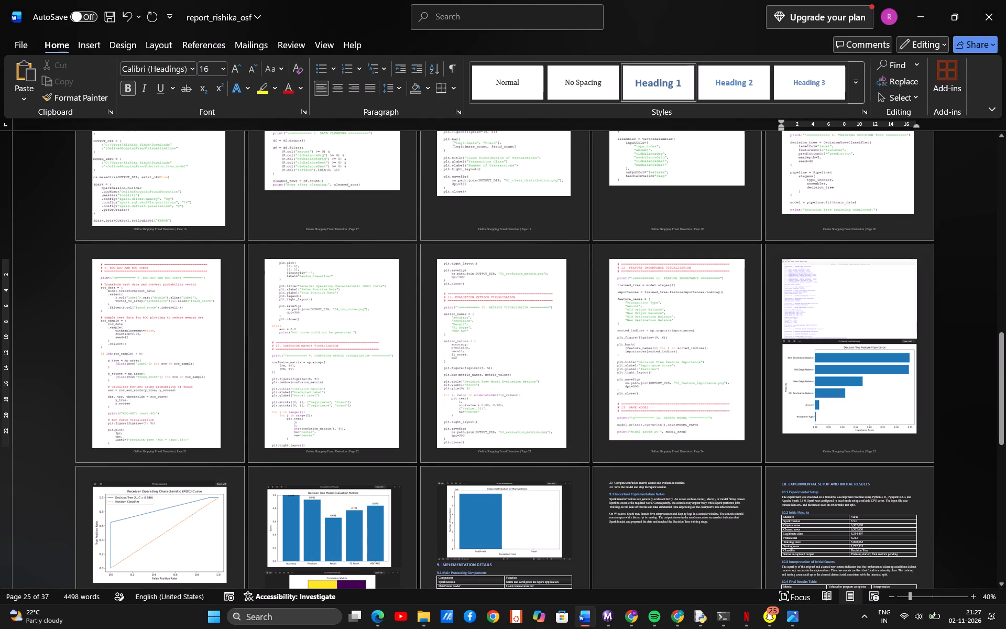
pyautogui.click(754, 437)
pyautogui.hotkey('ctrl', 'v')
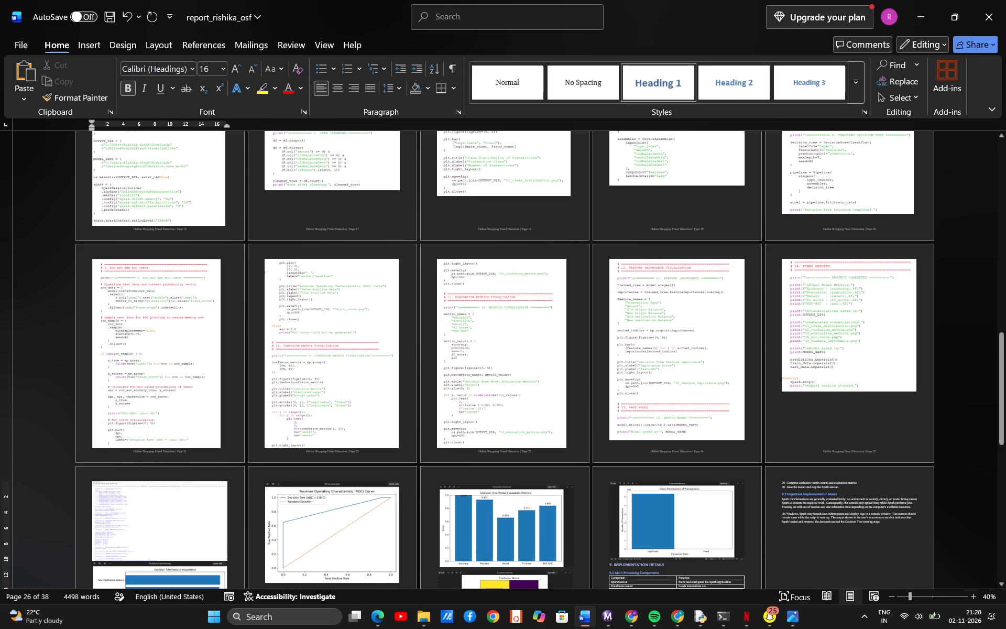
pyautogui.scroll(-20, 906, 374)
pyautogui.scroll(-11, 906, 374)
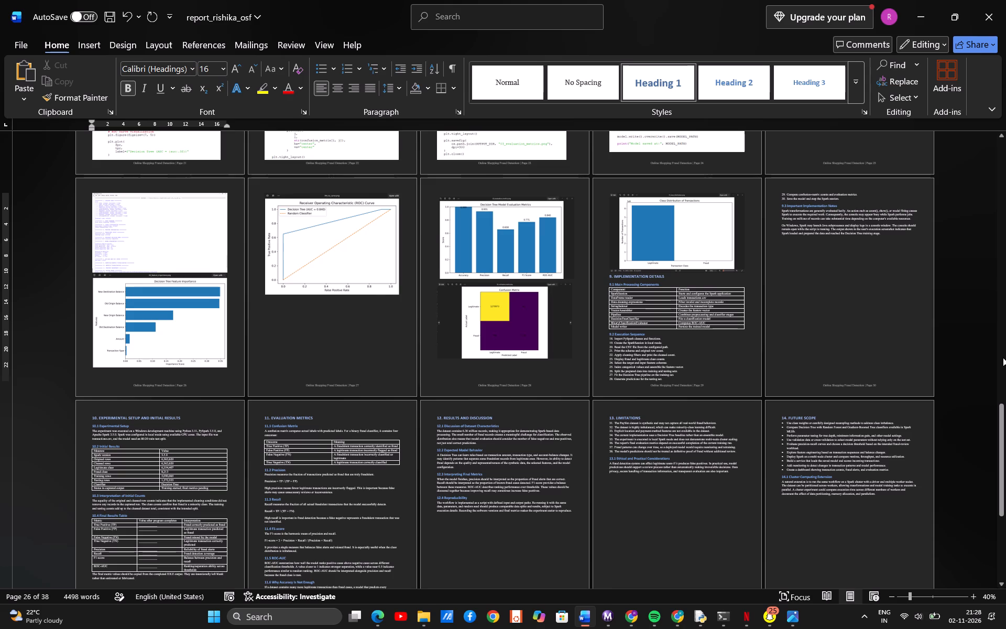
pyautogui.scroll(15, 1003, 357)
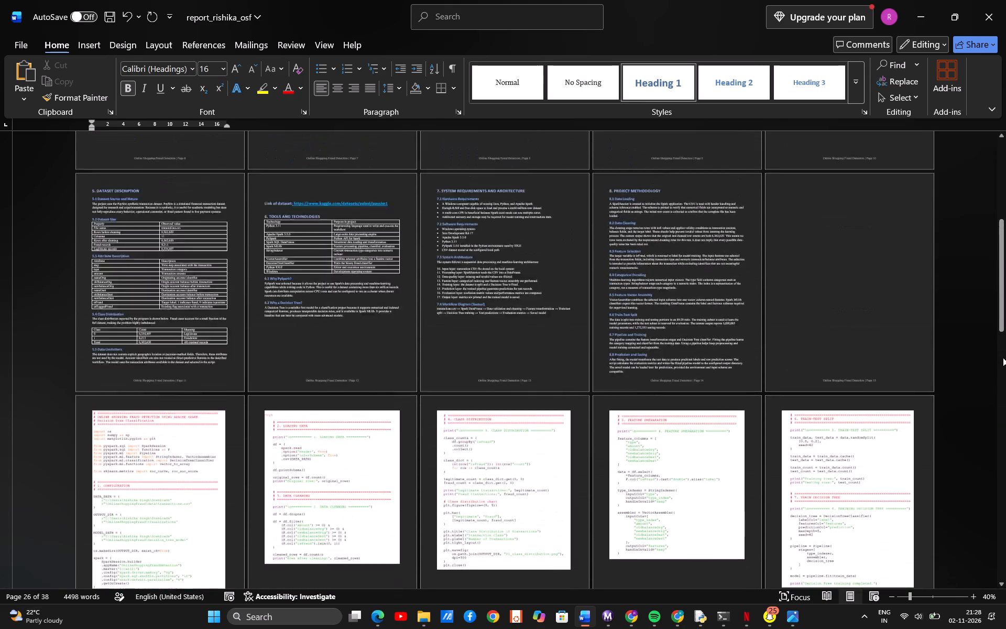
# Minimize the Word report to return to code_CA_OSF.py and save the script.
pyautogui.click(19, 44)
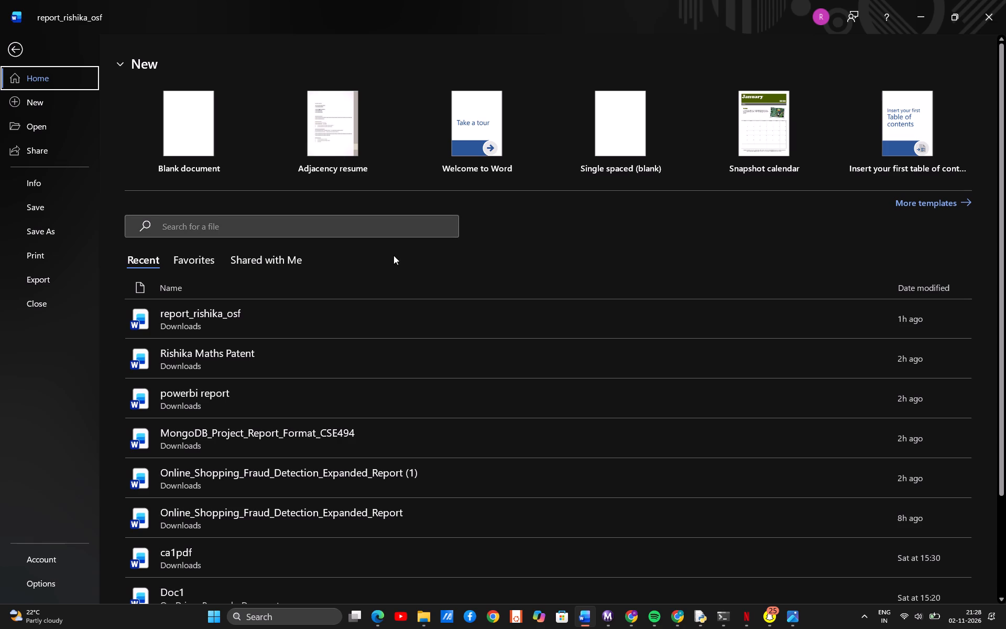
pyautogui.click(919, 7)
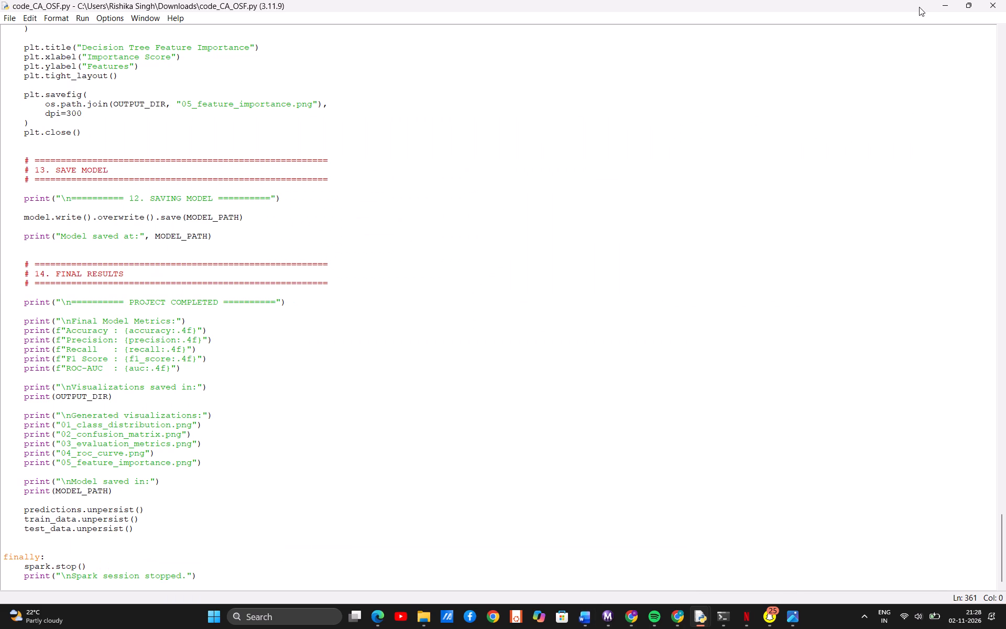
pyautogui.hotkey('ctrl', 's')
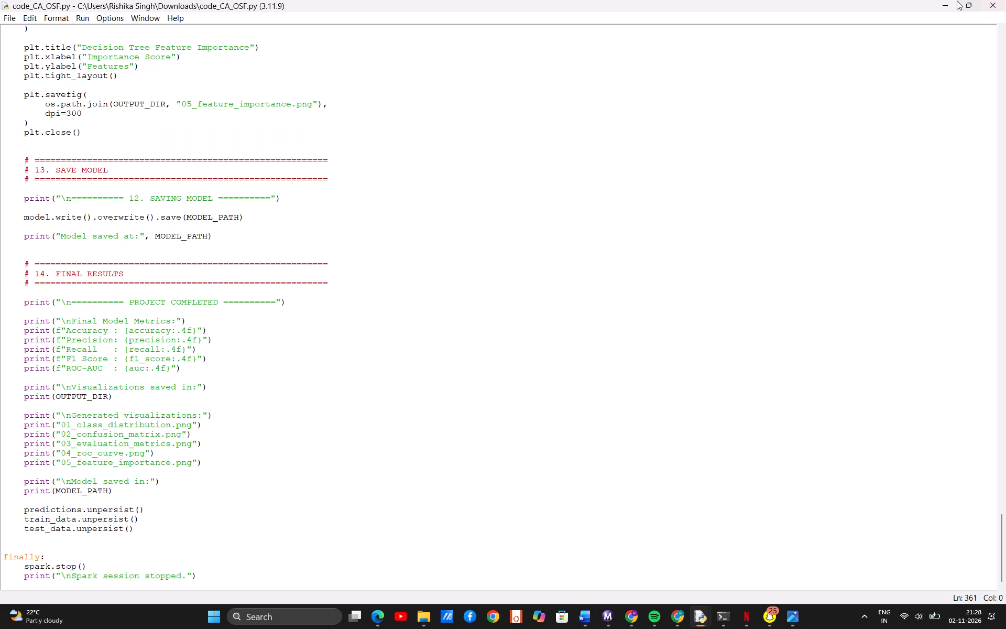
# Restore the code_CA_OSF.py window from full screen to its smaller floating size.
pyautogui.click(957, 1)
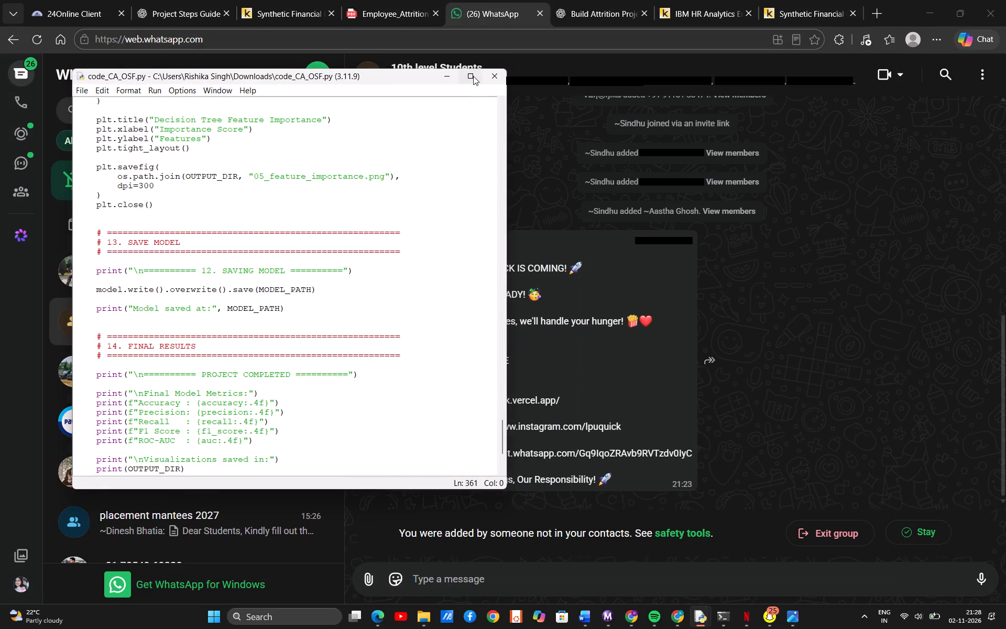
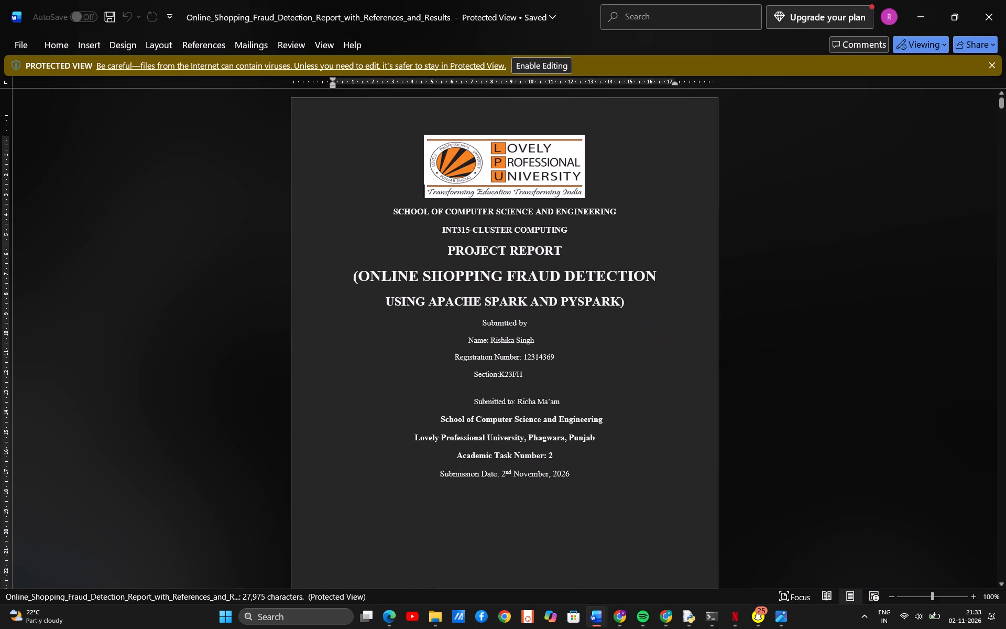
# Enable editing for the downloaded Online Shopping Fraud Detection report with references and results.
pyautogui.click(555, 61)
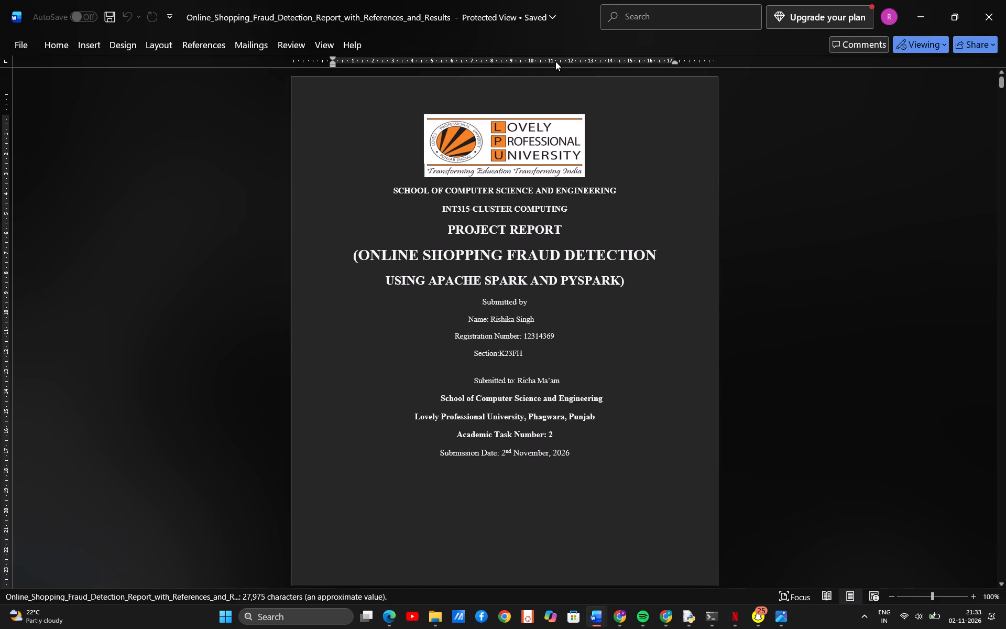
# Look through the report from the cover page to the code and output charts and back, examining its content and page layout.
pyautogui.scroll(-4, 942, 255)
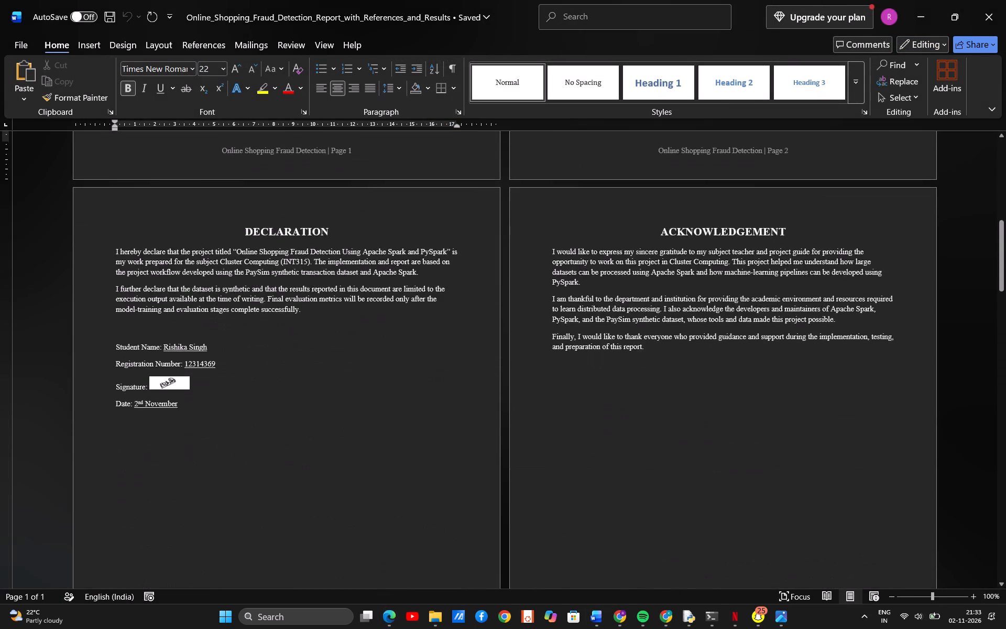
pyautogui.scroll(-18, 942, 255)
pyautogui.scroll(-13, 942, 255)
pyautogui.scroll(-19, 942, 255)
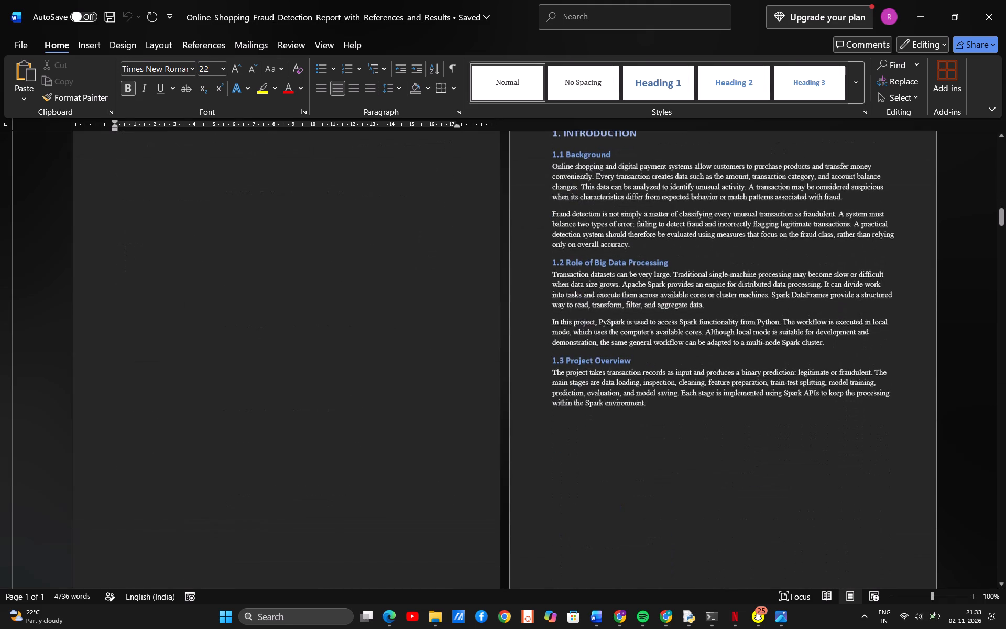
pyautogui.scroll(-8, 942, 255)
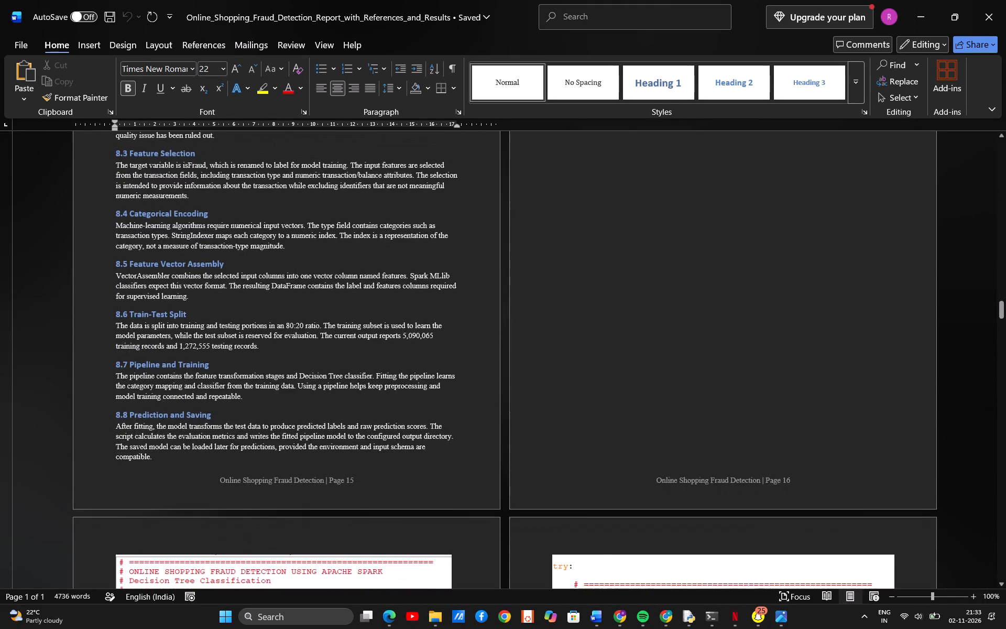
pyautogui.scroll(-13, 942, 255)
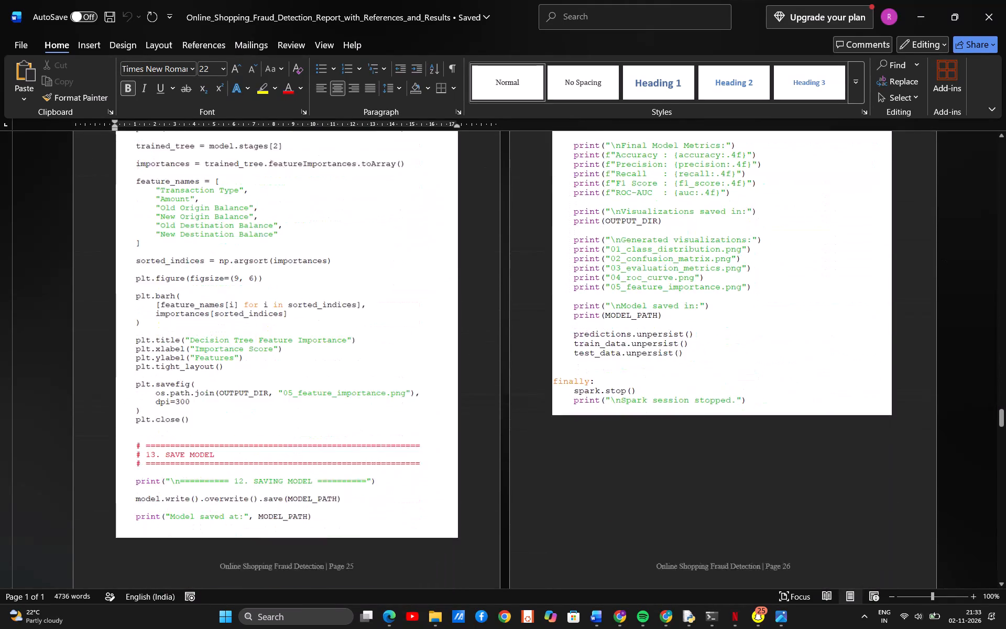
pyautogui.scroll(-7, 942, 255)
pyautogui.scroll(4, 942, 255)
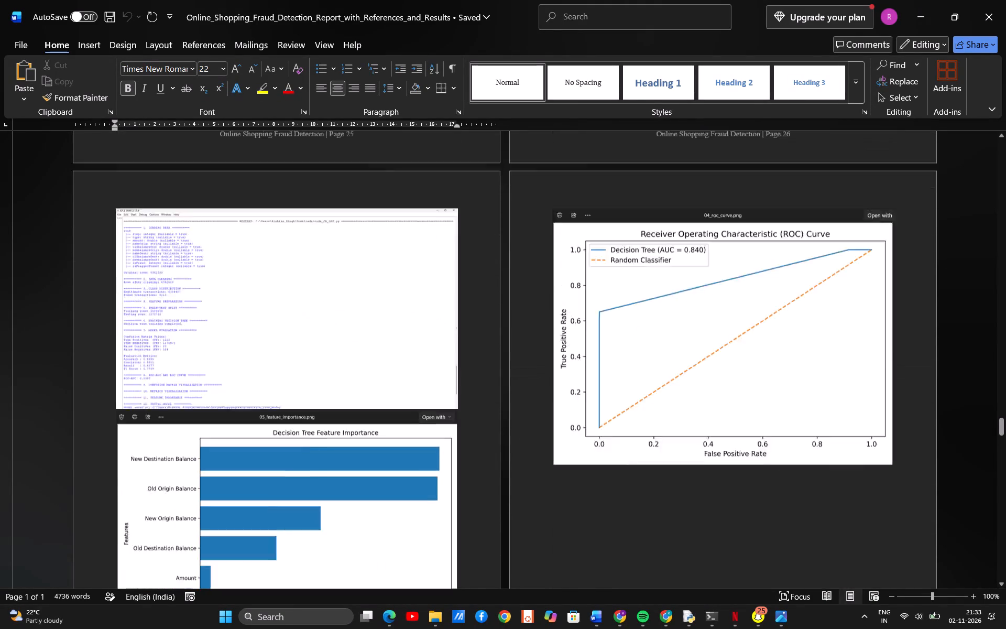
pyautogui.scroll(19, 942, 255)
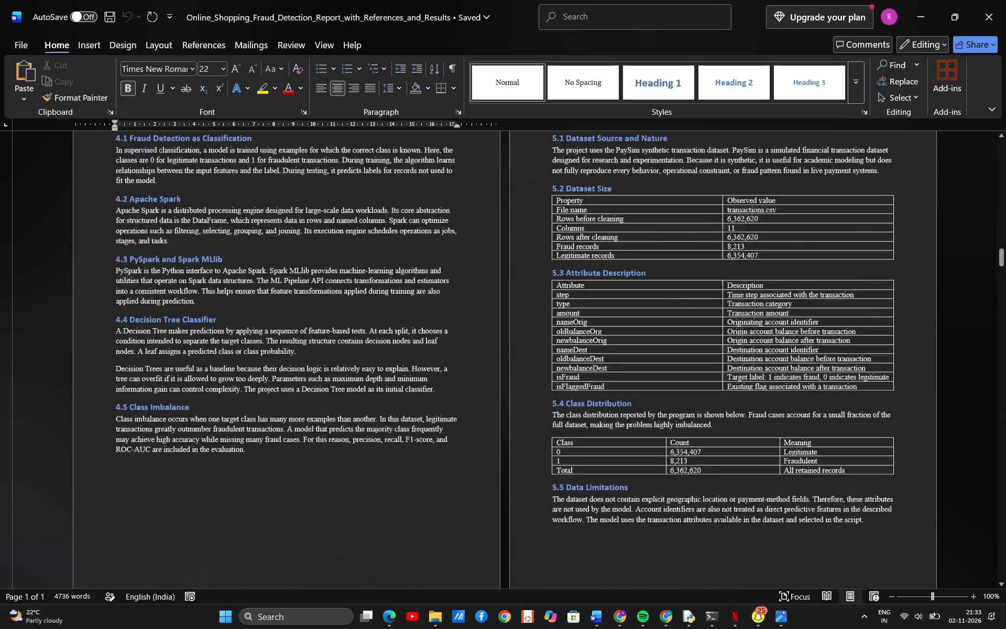
pyautogui.scroll(12, 942, 255)
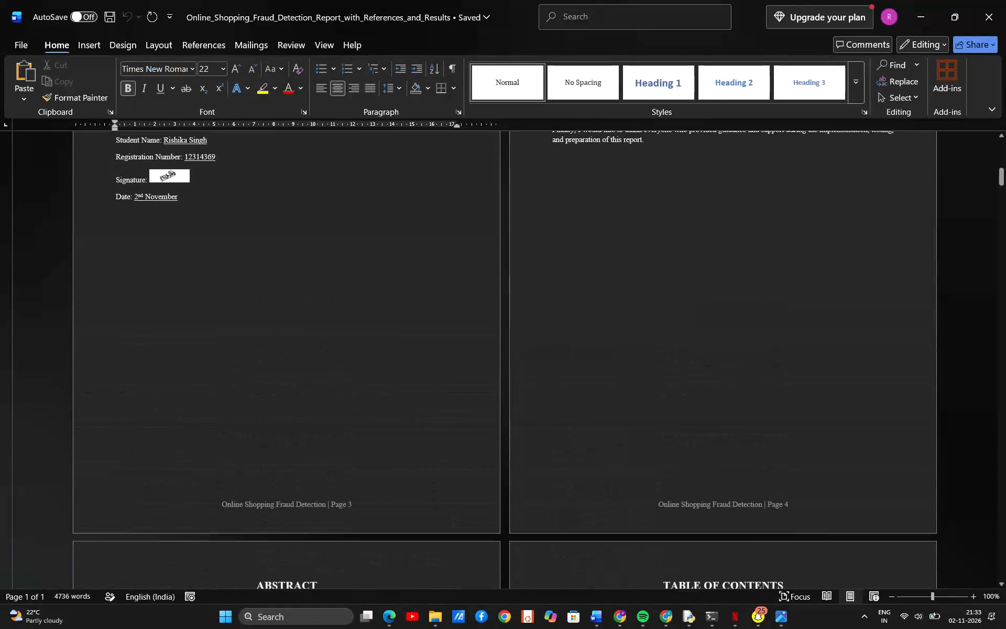
pyautogui.scroll(5, 942, 255)
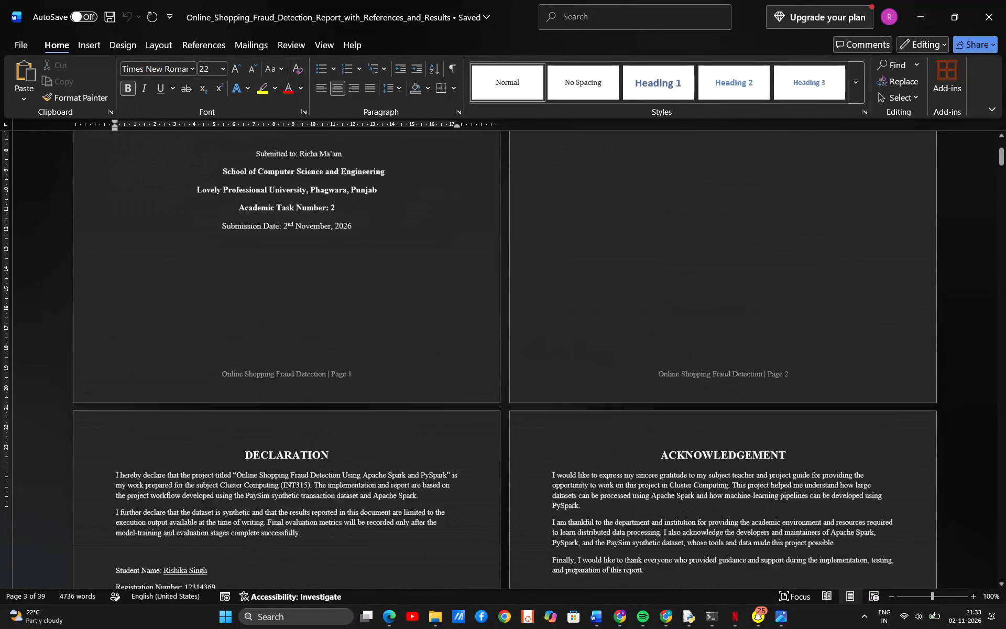
pyautogui.scroll(11, 942, 255)
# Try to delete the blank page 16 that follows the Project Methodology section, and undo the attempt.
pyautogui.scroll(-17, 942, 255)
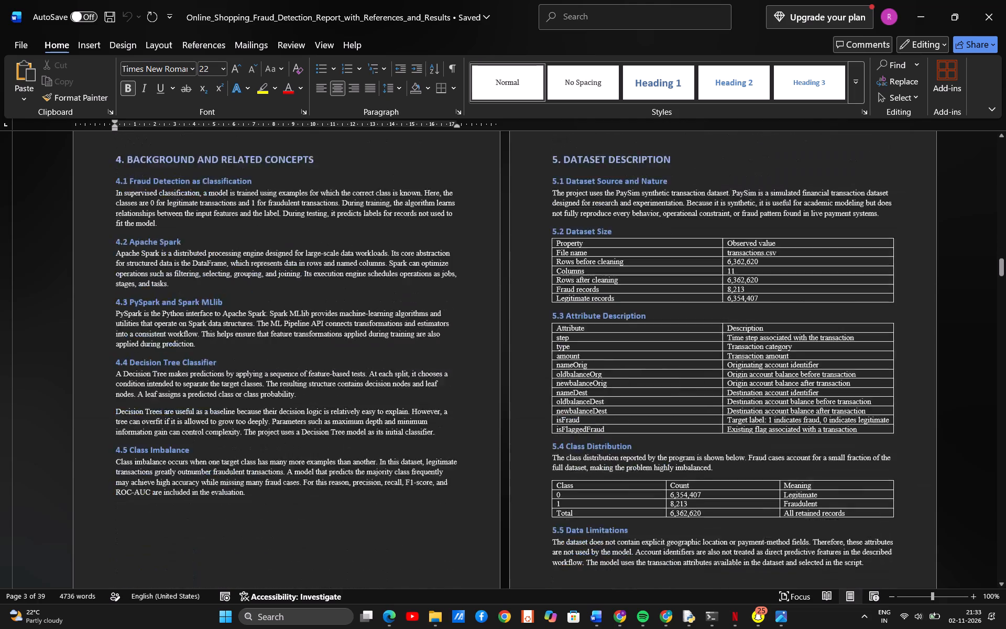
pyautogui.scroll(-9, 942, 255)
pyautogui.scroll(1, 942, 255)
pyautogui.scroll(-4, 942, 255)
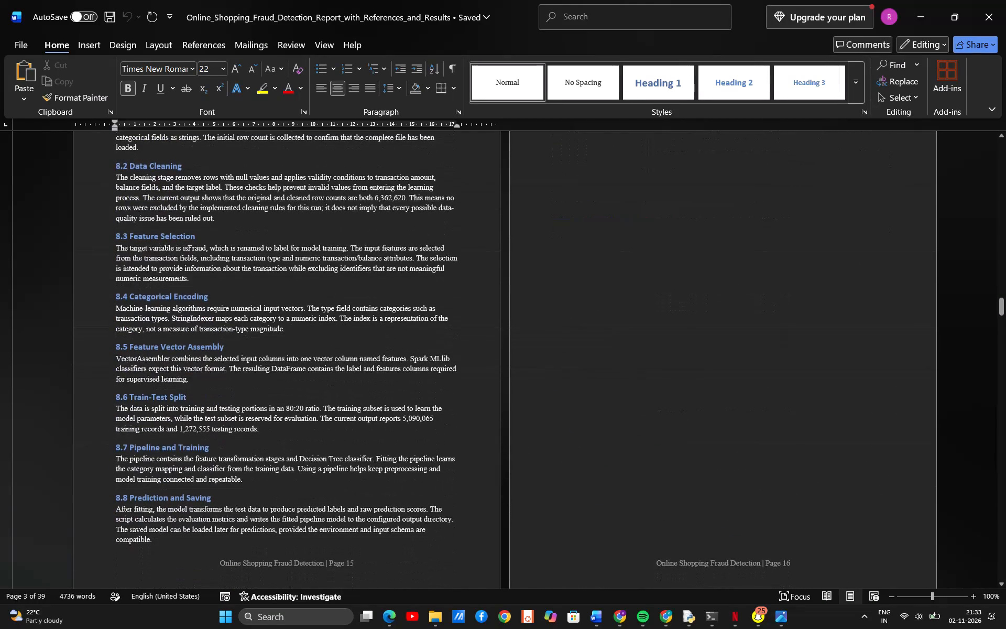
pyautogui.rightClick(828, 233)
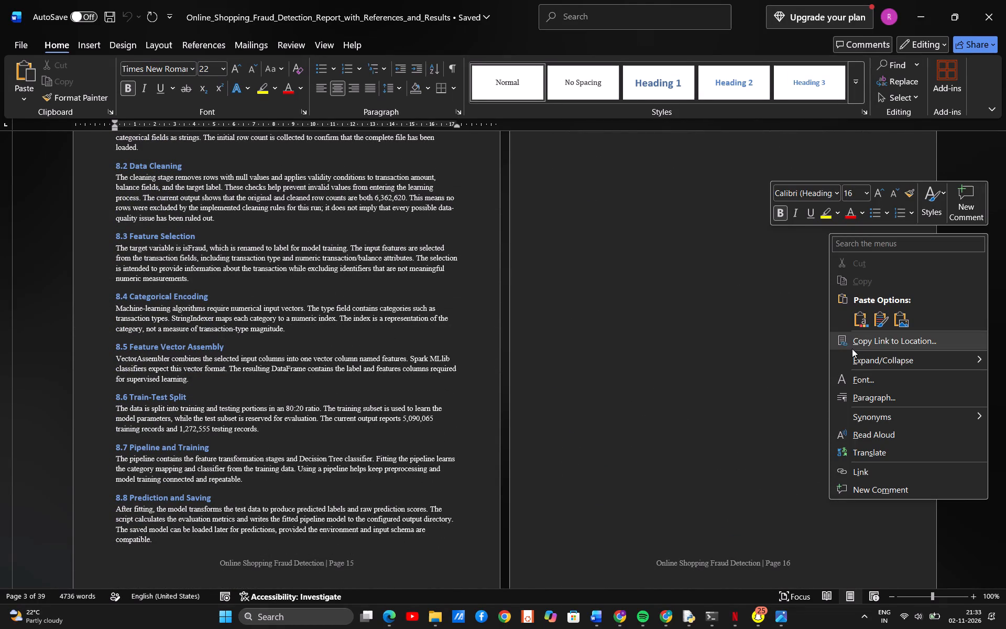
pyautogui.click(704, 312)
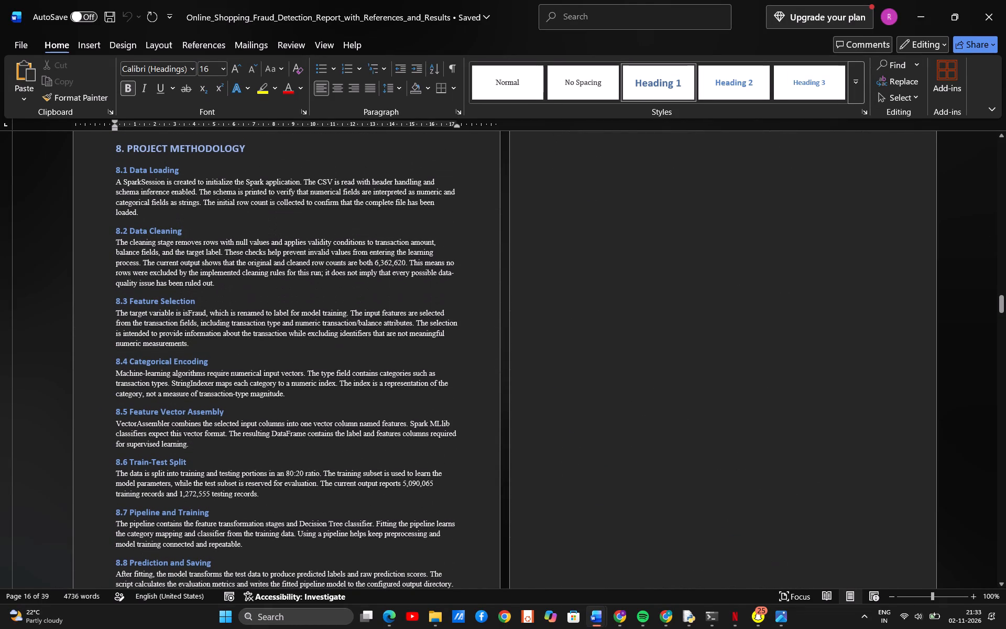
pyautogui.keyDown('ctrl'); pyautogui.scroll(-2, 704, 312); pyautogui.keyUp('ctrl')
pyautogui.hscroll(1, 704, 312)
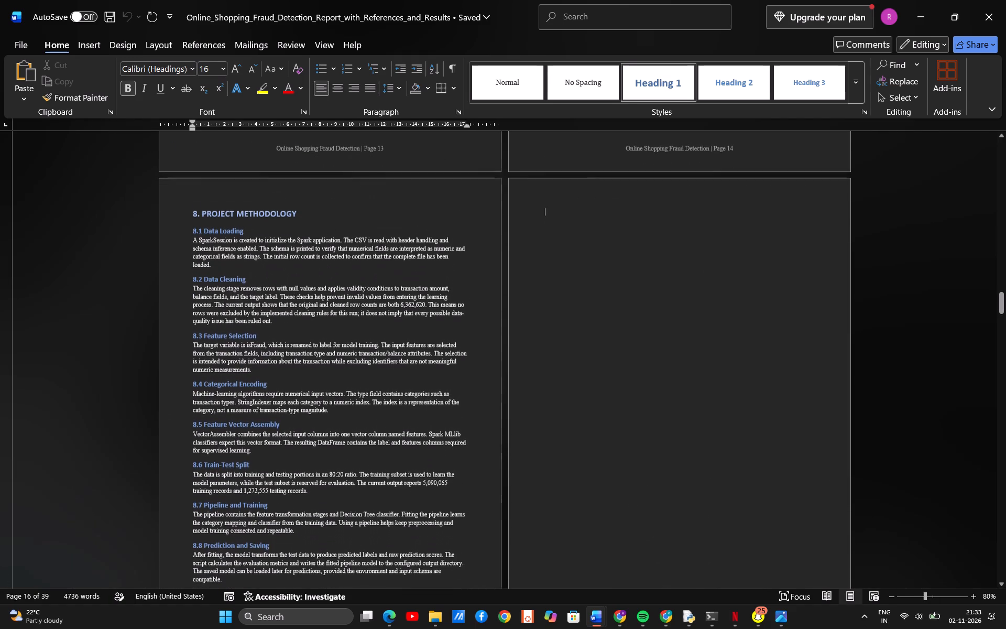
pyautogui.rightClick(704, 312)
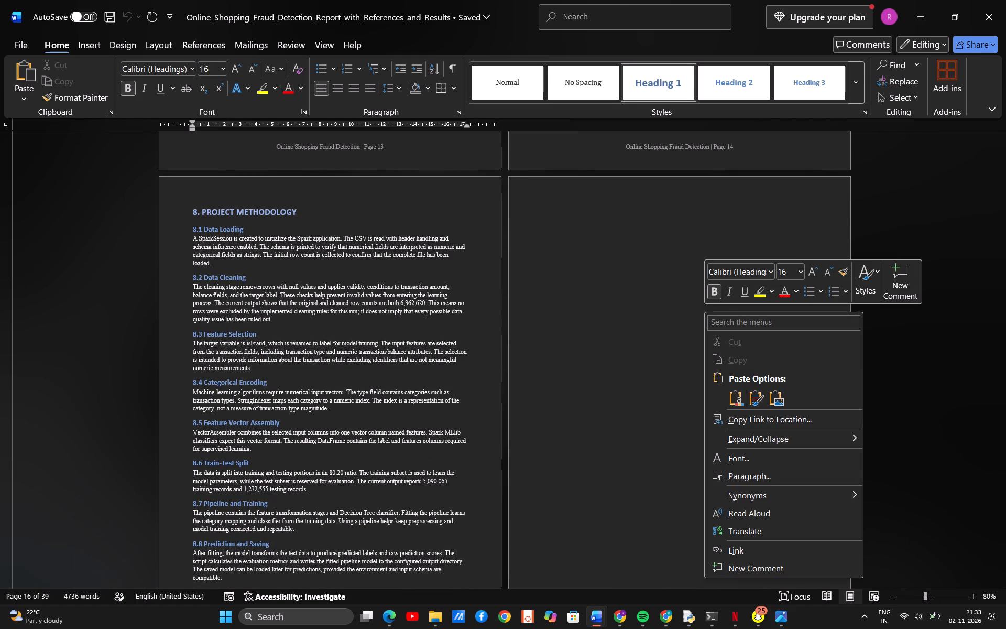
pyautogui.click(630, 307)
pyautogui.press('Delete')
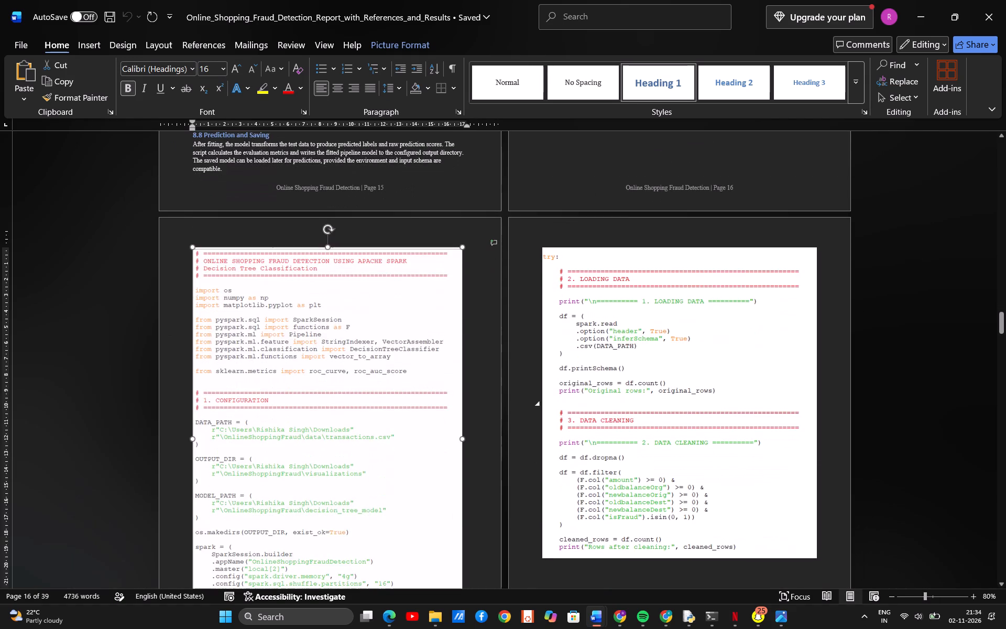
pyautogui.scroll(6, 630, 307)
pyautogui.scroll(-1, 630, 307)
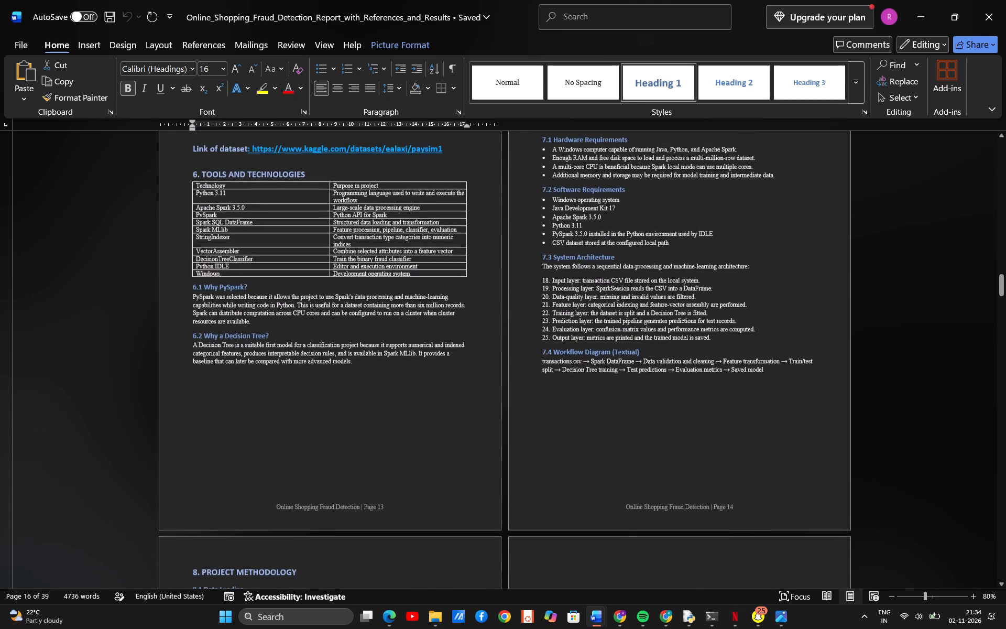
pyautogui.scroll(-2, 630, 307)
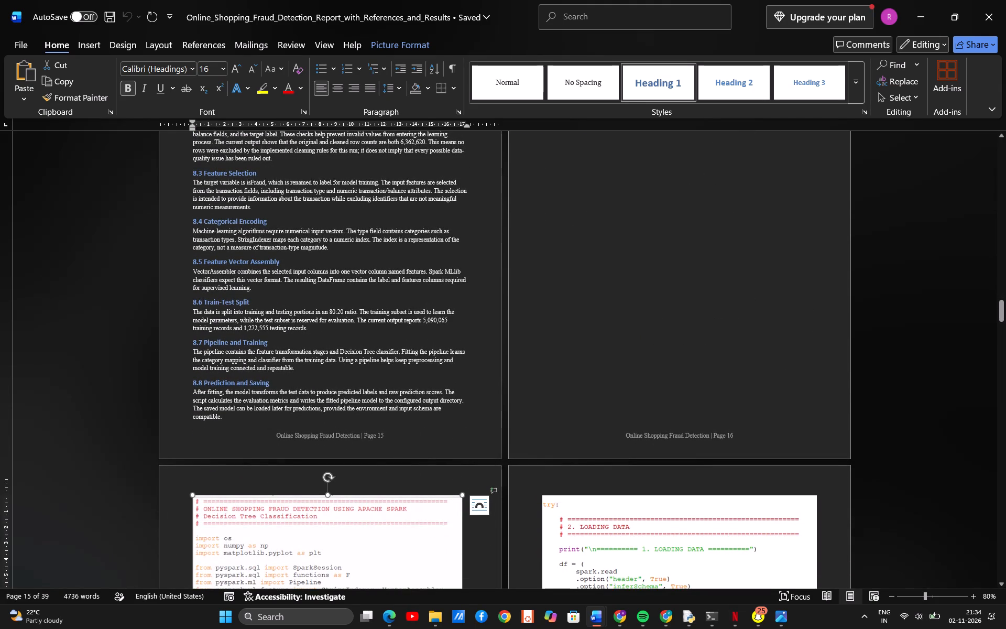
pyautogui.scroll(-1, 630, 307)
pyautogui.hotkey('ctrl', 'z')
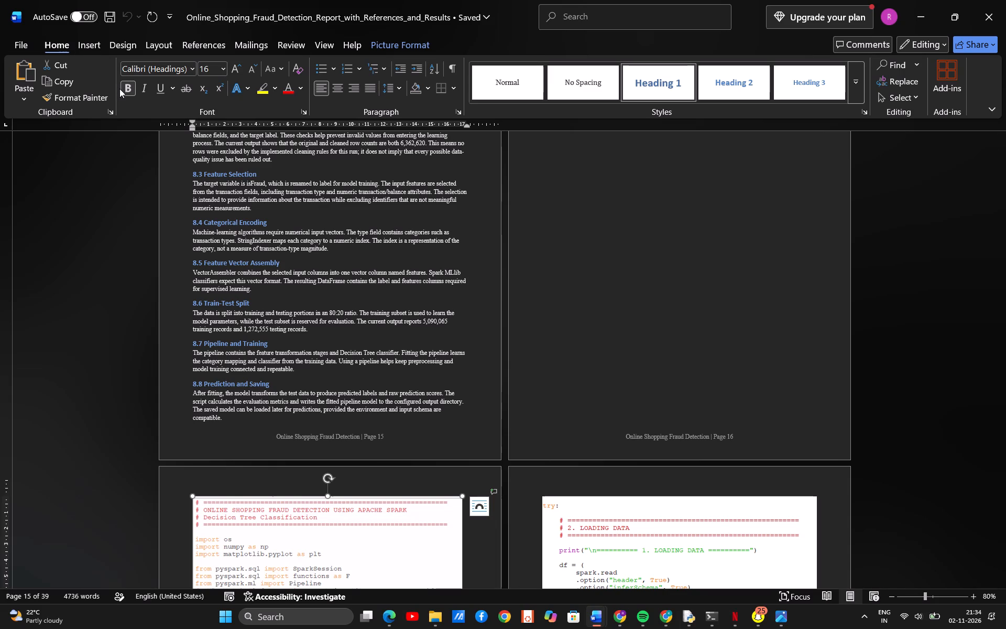
# Save a copy of the report as a Word document in Downloads, named Final_report_Rishika_Cluster_computing.
pyautogui.click(18, 42)
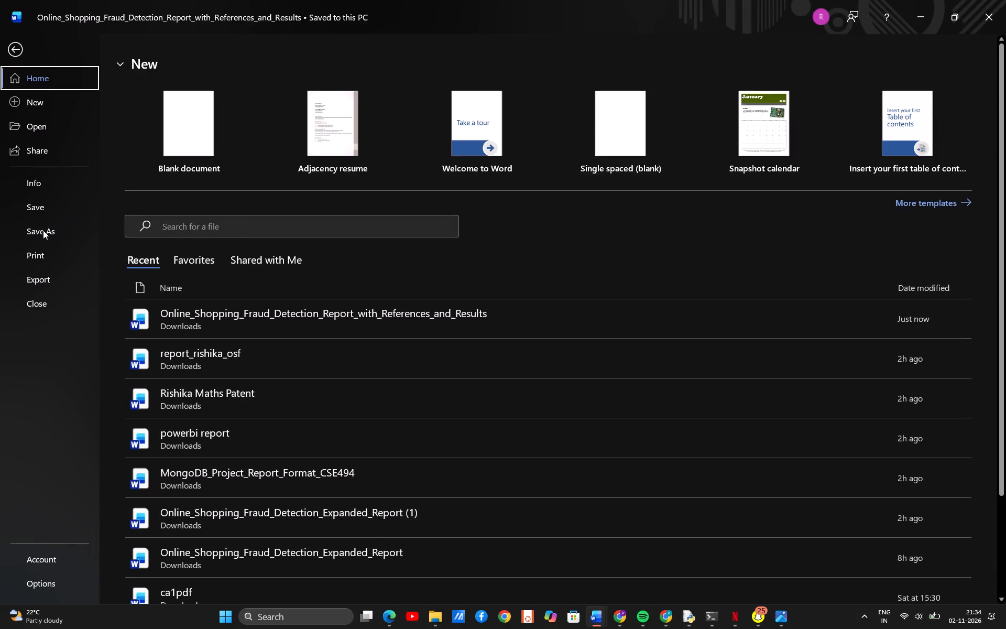
pyautogui.click(43, 231)
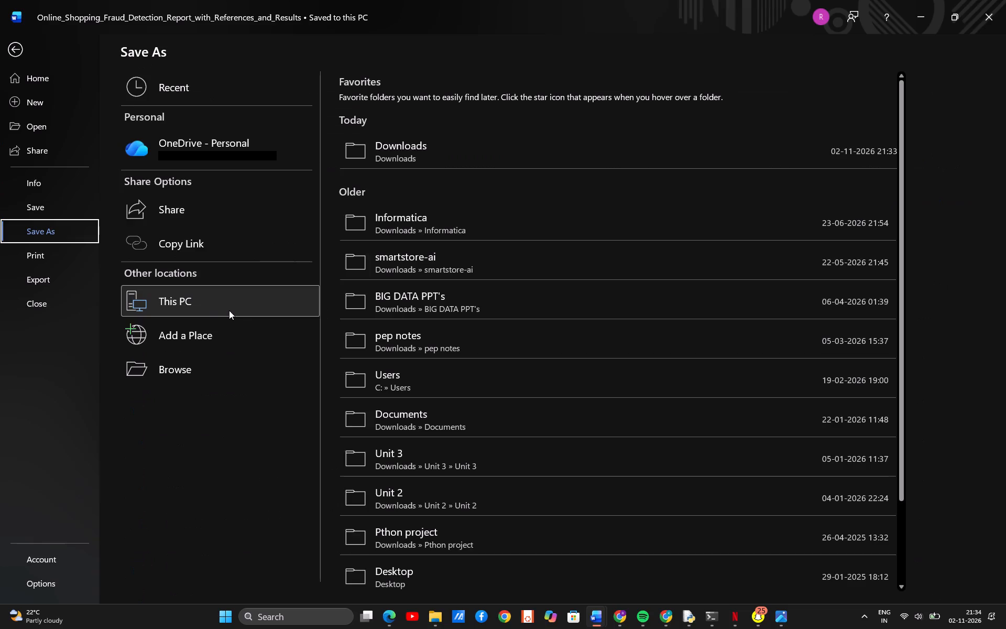
pyautogui.click(183, 302)
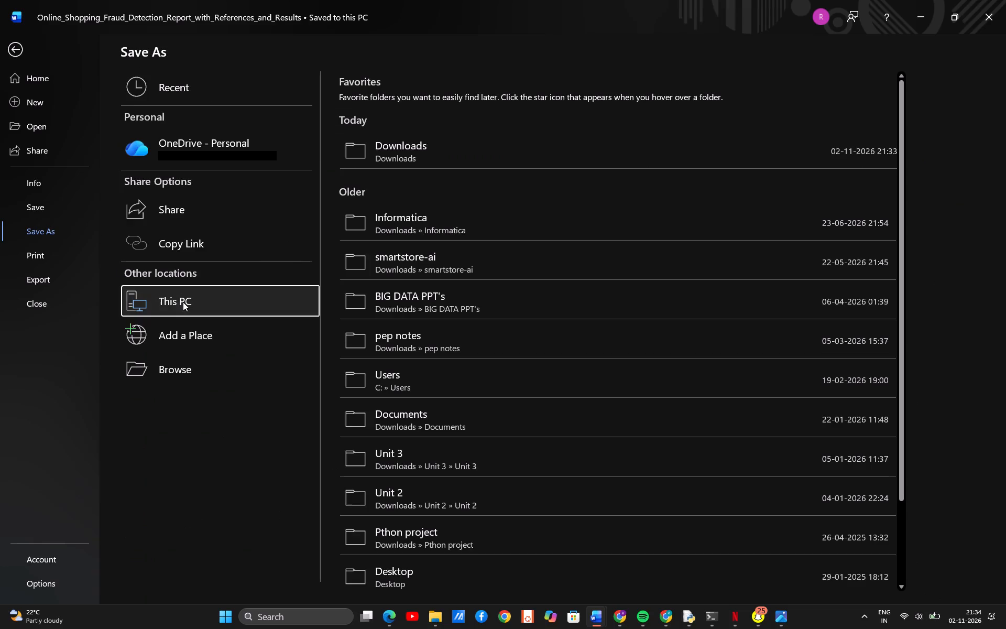
pyautogui.click(462, 139)
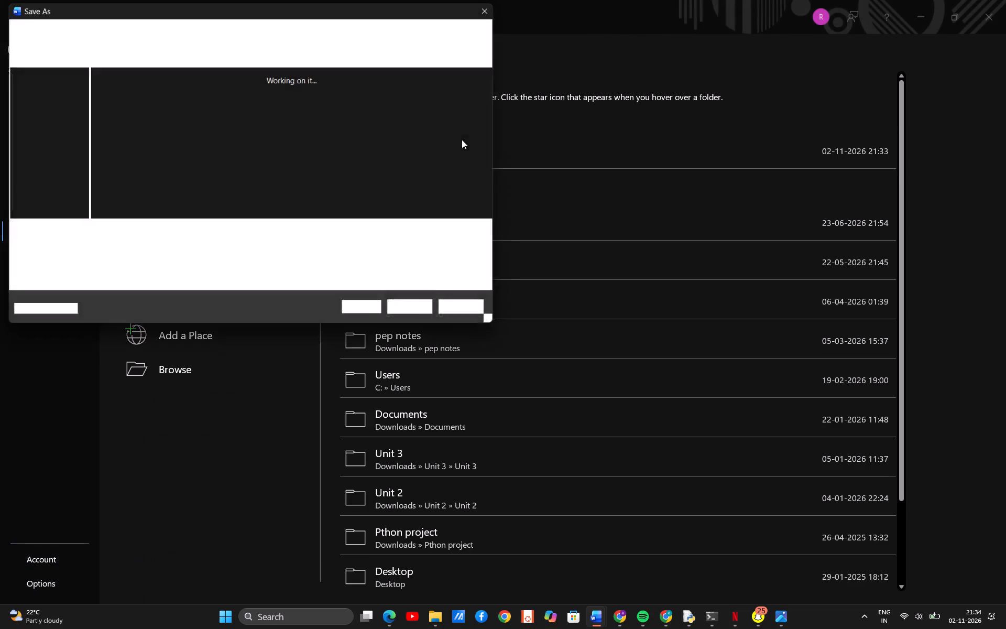
pyautogui.scroll(1, 43, 179)
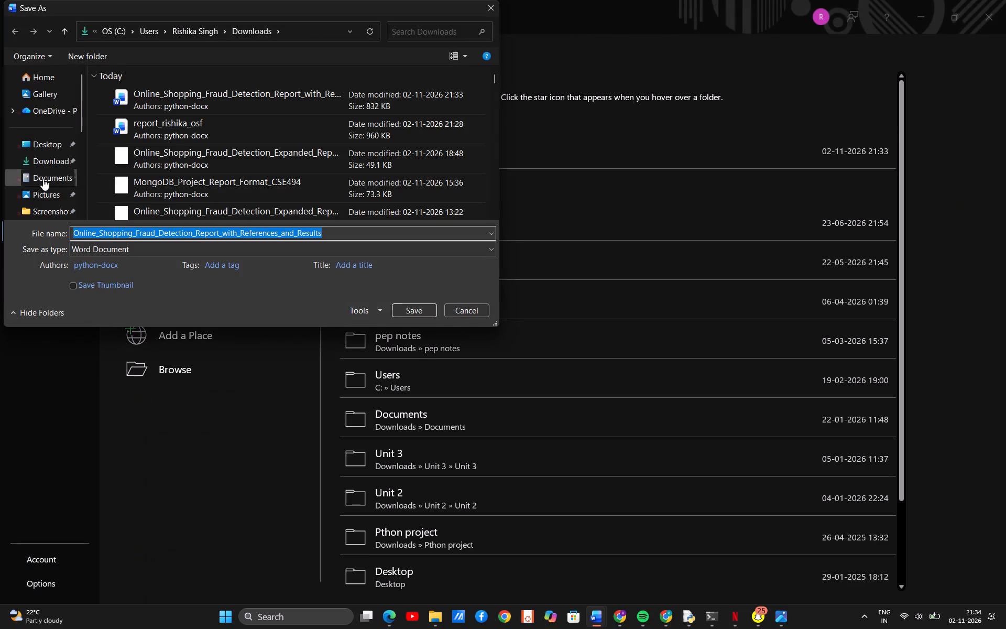
pyautogui.click(43, 164)
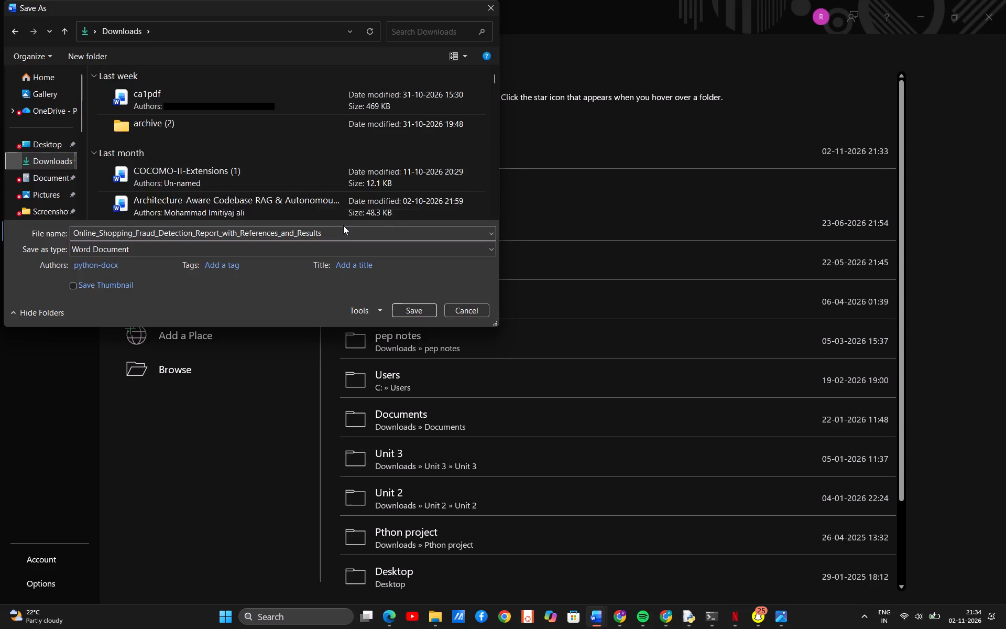
pyautogui.click(343, 225)
pyautogui.moveTo(327, 234); pyautogui.dragTo(137, 221)
pyautogui.press('BackSpace')
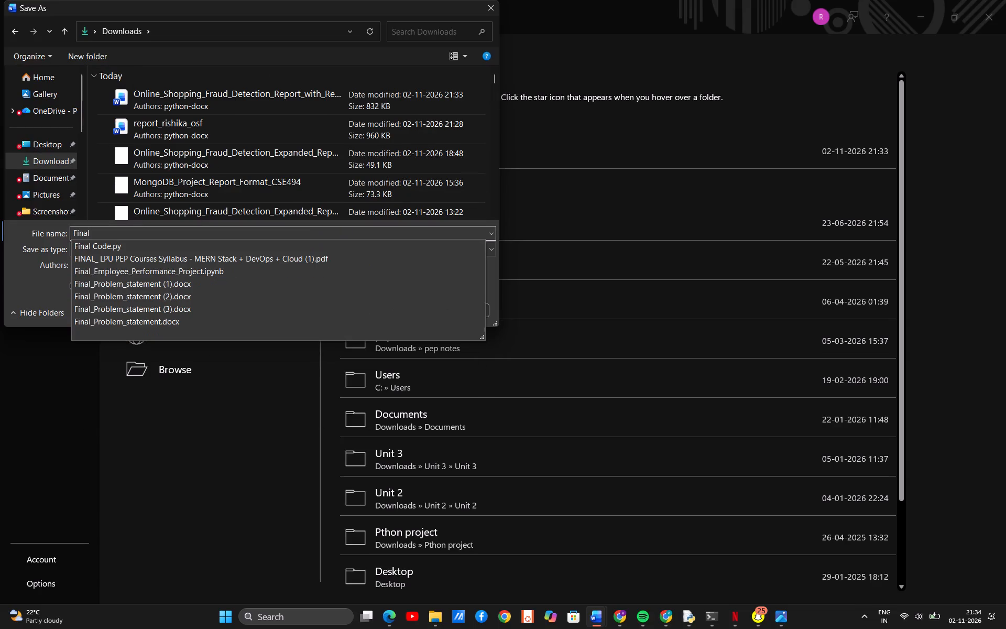
pyautogui.write('_report')
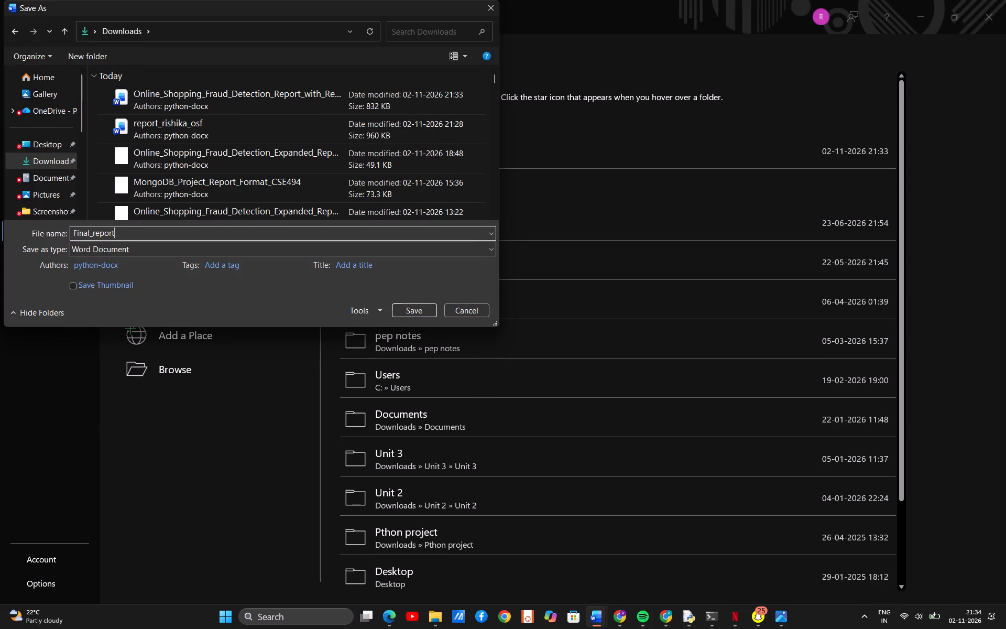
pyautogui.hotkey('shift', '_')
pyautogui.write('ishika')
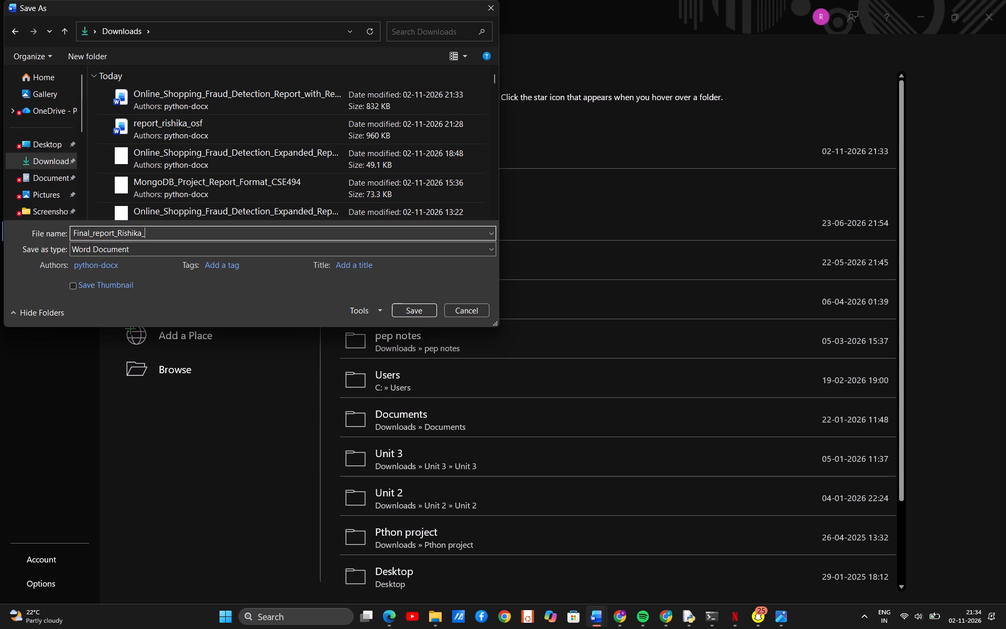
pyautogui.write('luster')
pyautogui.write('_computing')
# Confirm saving the report copy in Downloads as the Word document Final_report_Rishika_Cluster_computing.
pyautogui.click(424, 312)
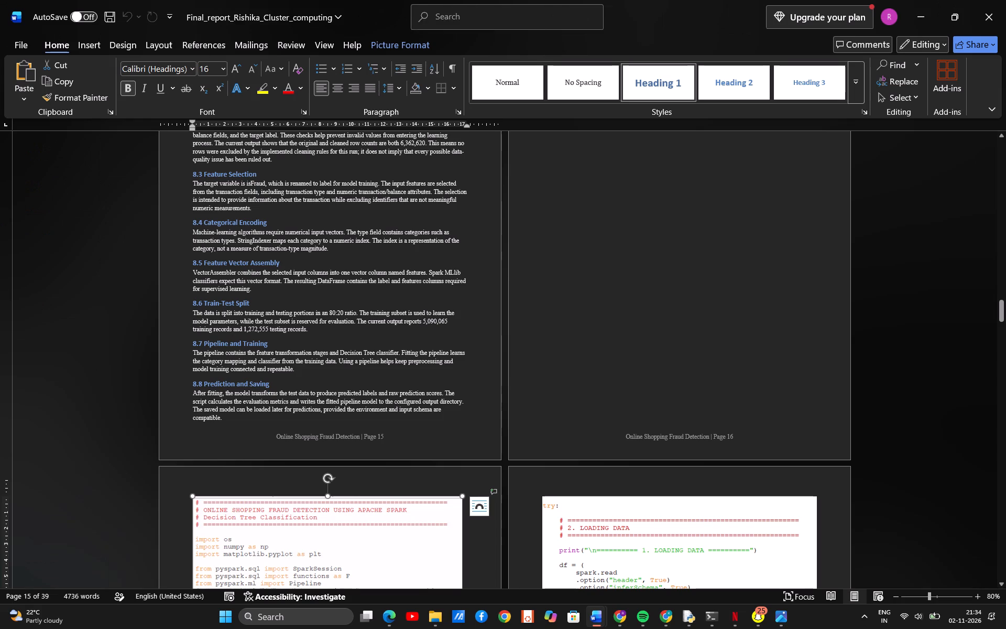
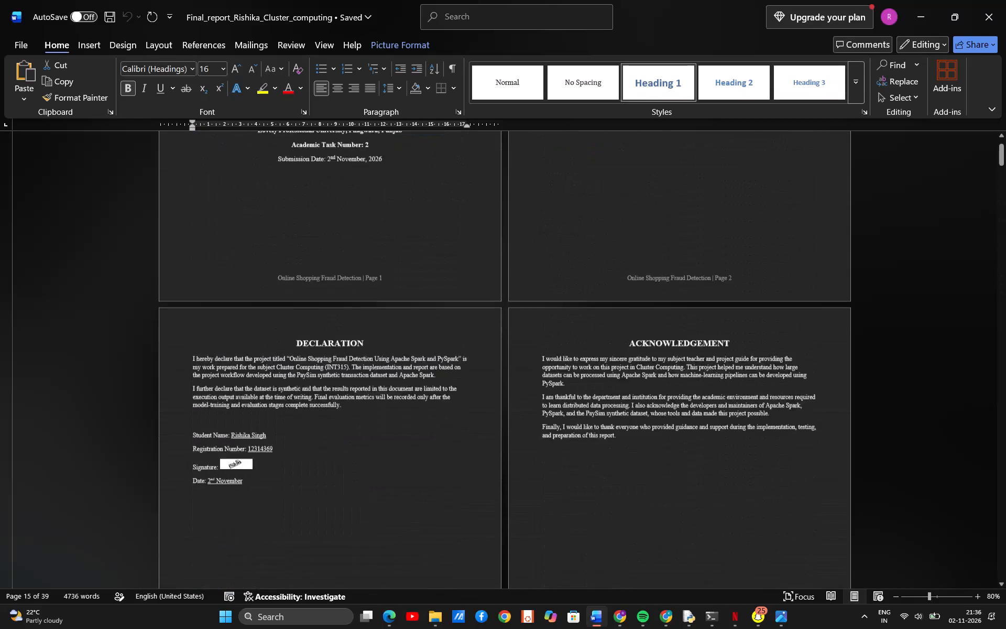
# Review the saved report from the cover page through the code, charts and conclusion to the Appendix B glossary, checking content and layout.
pyautogui.scroll(8, 619, 322)
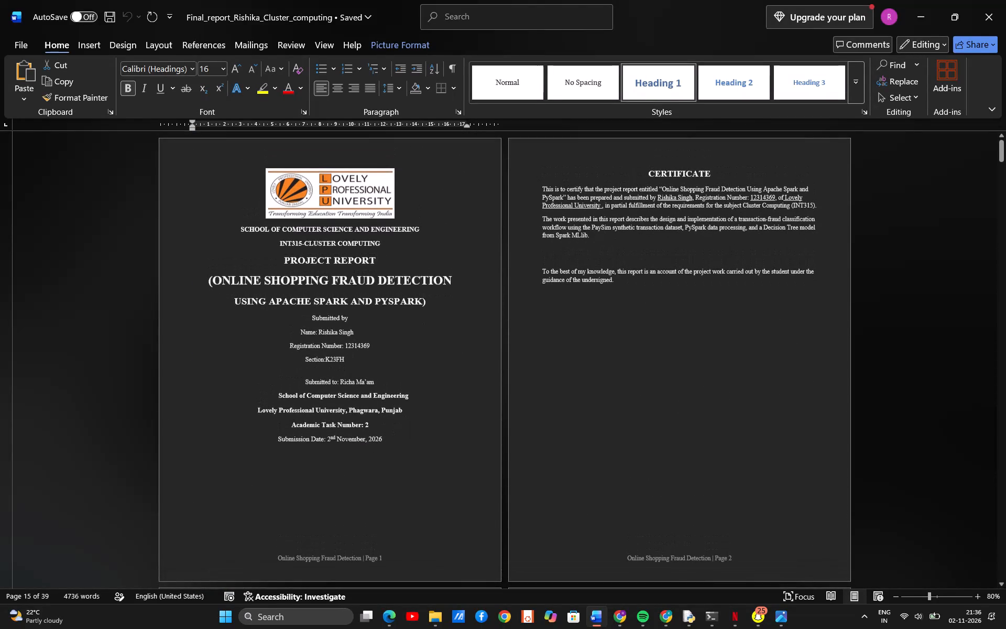
pyautogui.scroll(-20, 963, 394)
pyautogui.scroll(-20, 963, 394)
pyautogui.scroll(-20, 963, 394)
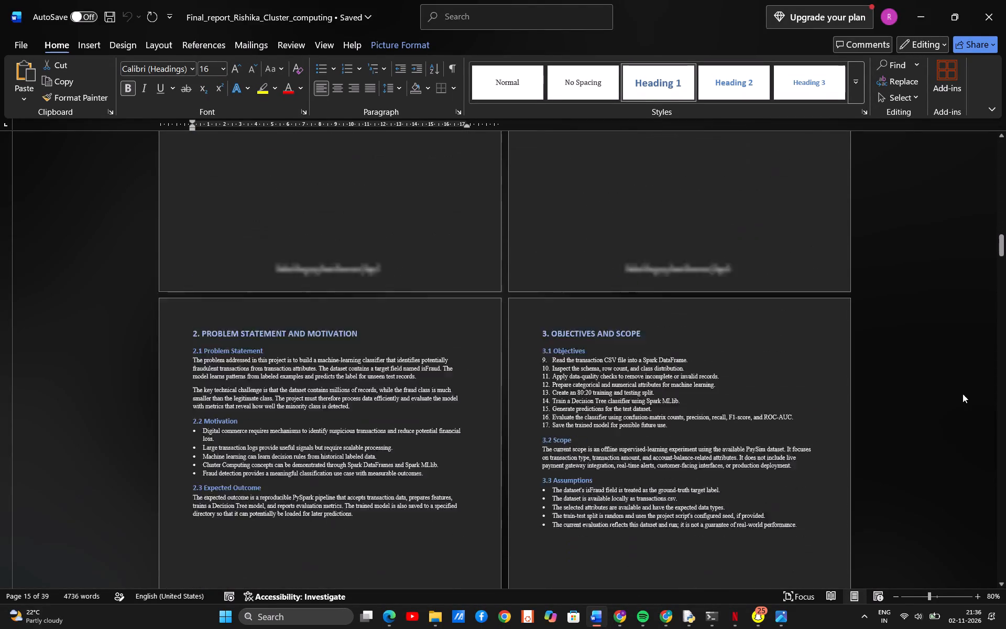
pyautogui.scroll(-4, 963, 394)
pyautogui.scroll(-20, 963, 394)
pyautogui.scroll(-20, 963, 394)
pyautogui.scroll(-20, 963, 394)
pyautogui.scroll(-4, 963, 394)
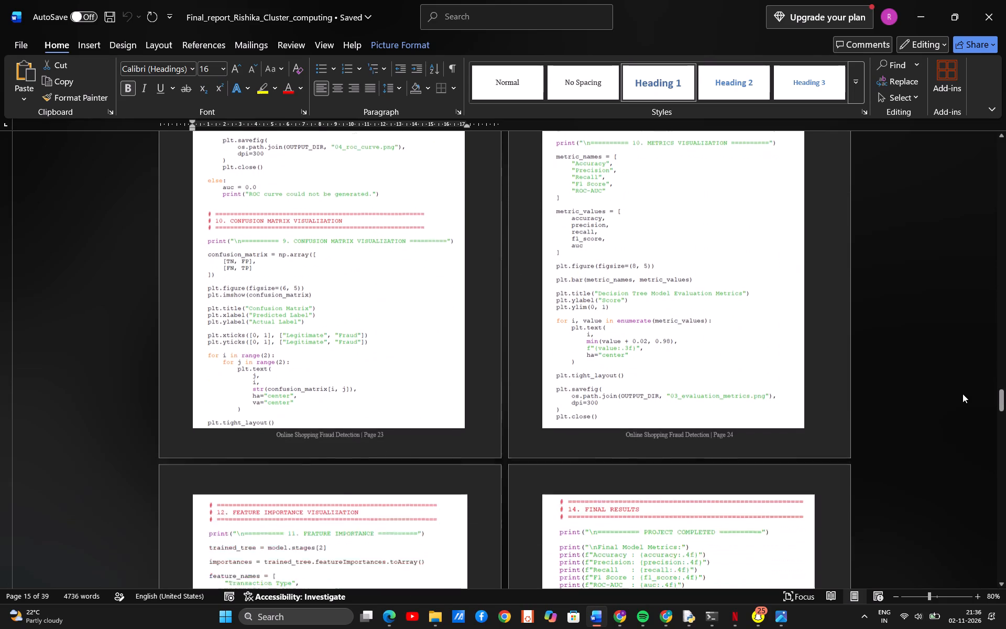
pyautogui.scroll(-18, 963, 394)
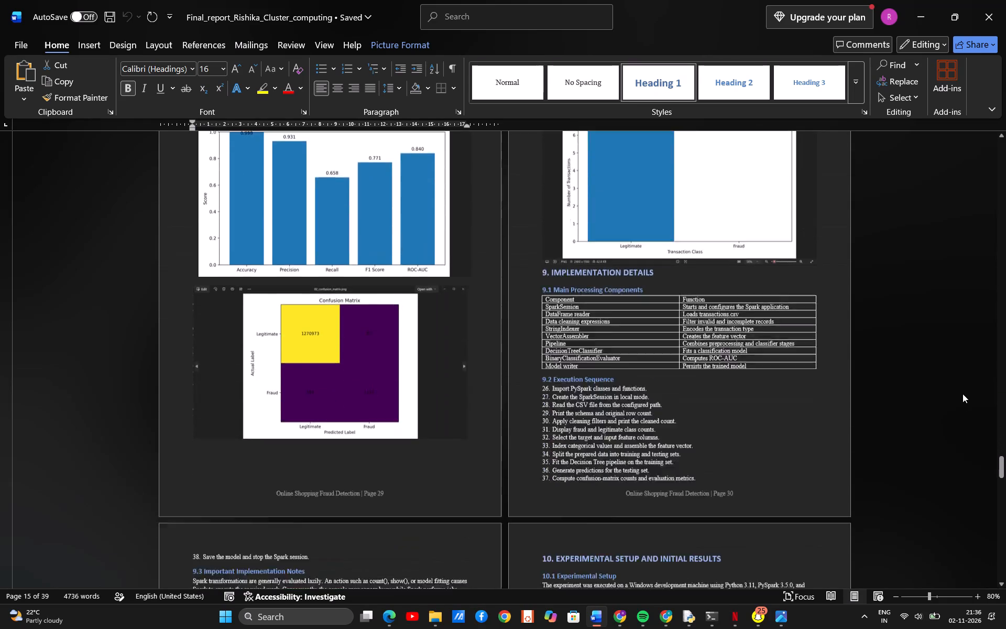
pyautogui.scroll(-8, 963, 394)
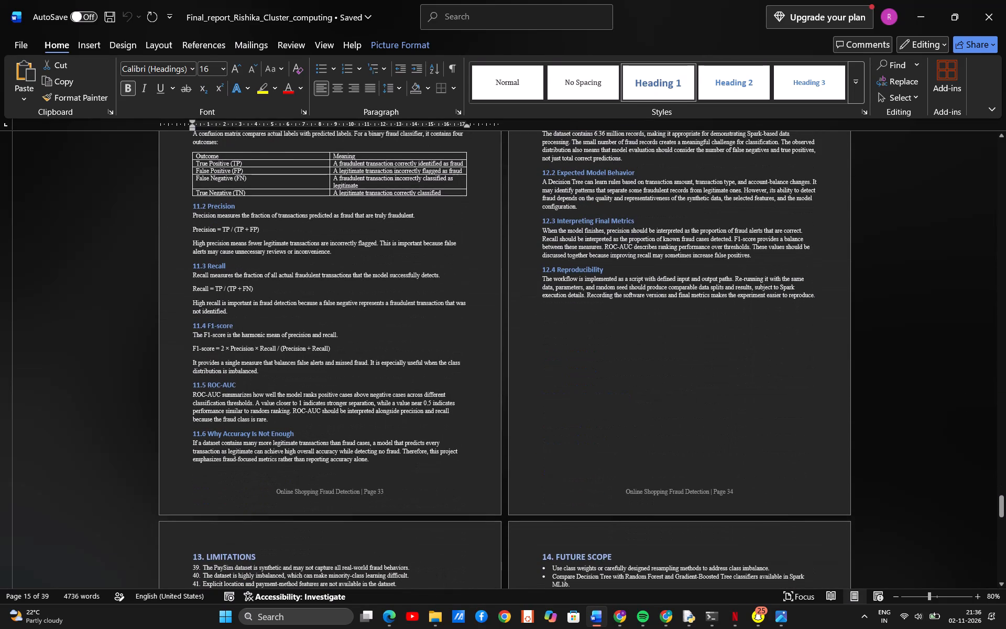
pyautogui.scroll(-2, 963, 394)
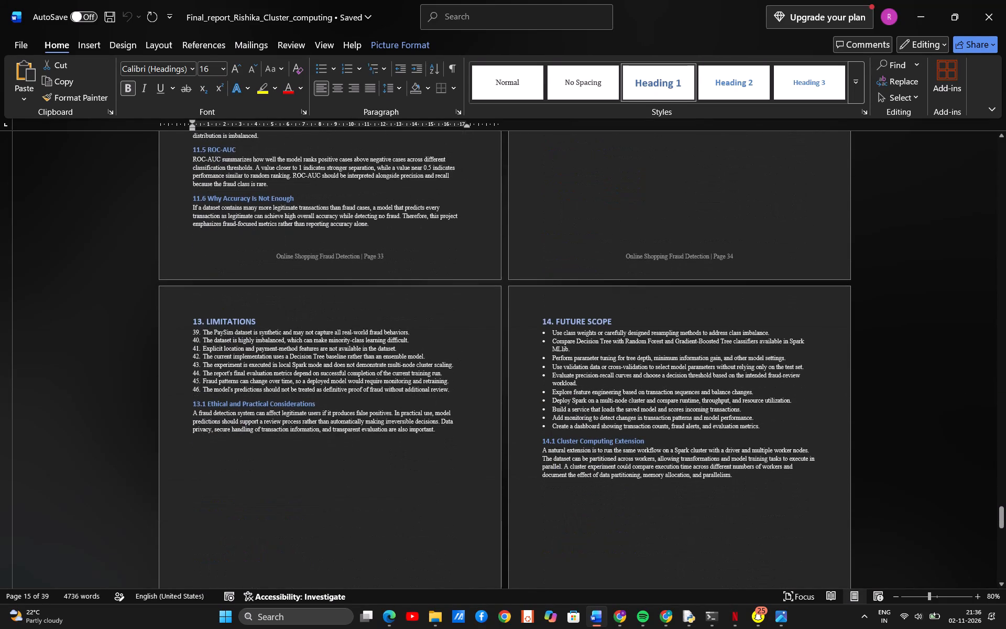
pyautogui.scroll(-2, 963, 394)
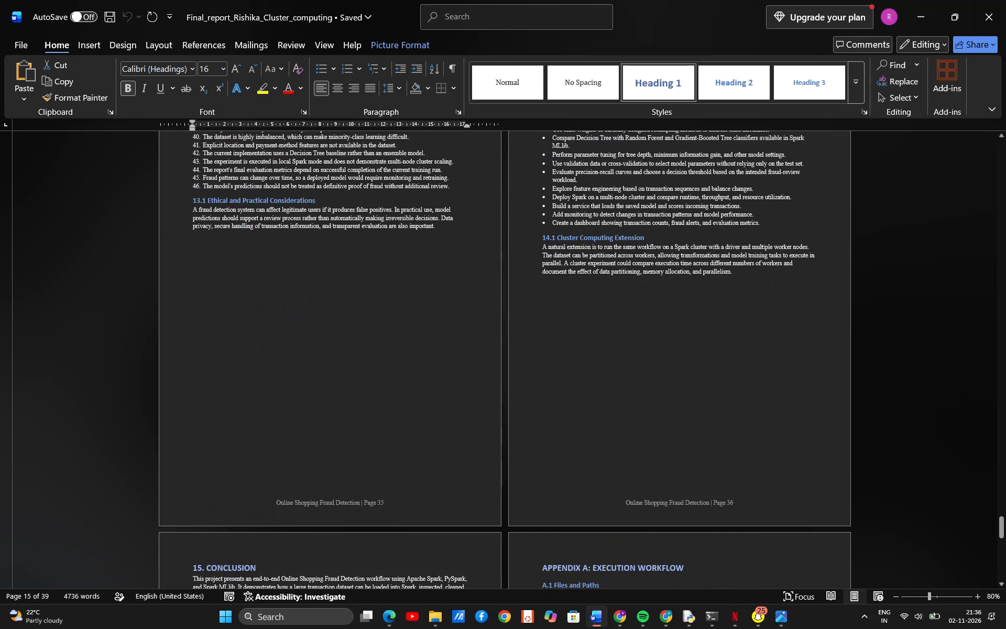
pyautogui.scroll(-13, 963, 394)
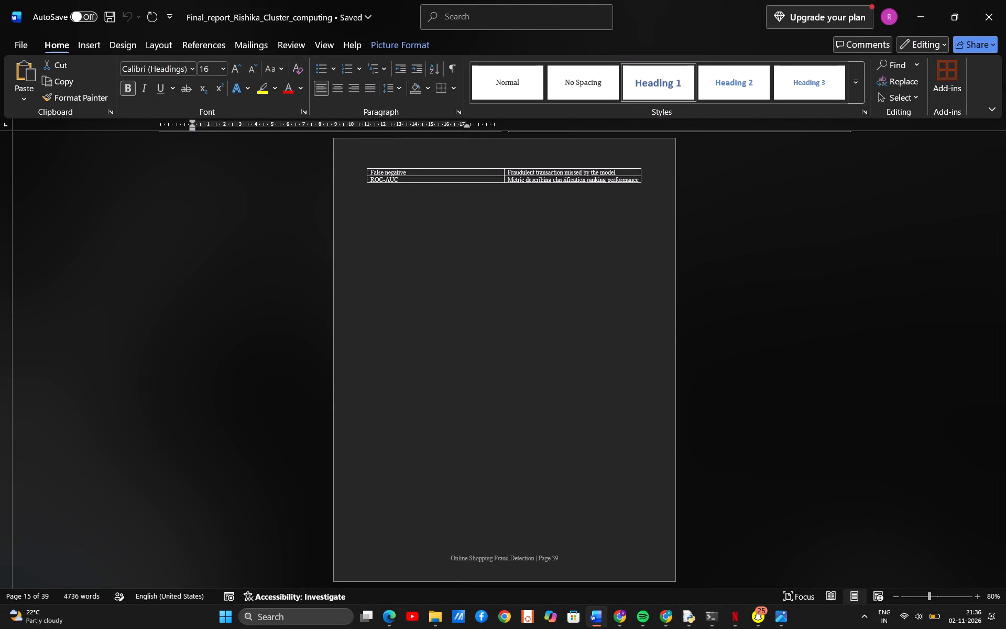
pyautogui.scroll(1, 963, 394)
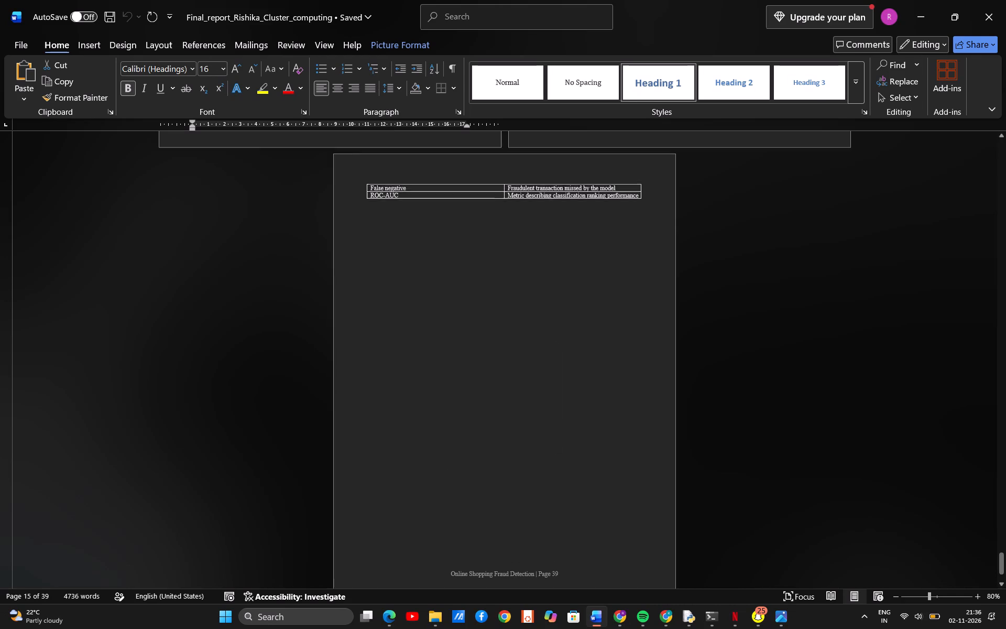
pyautogui.scroll(1, 963, 394)
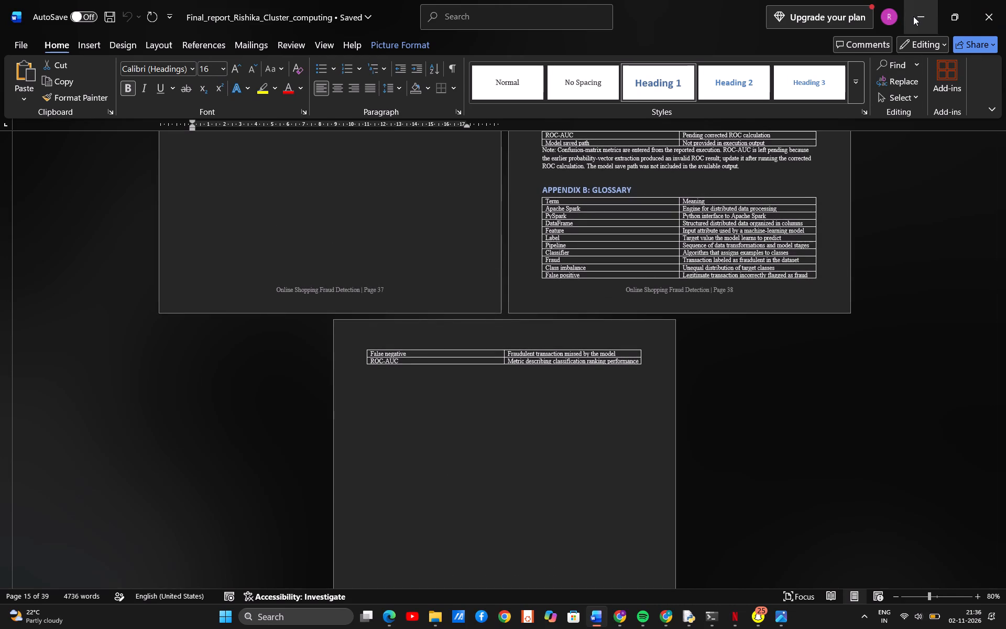